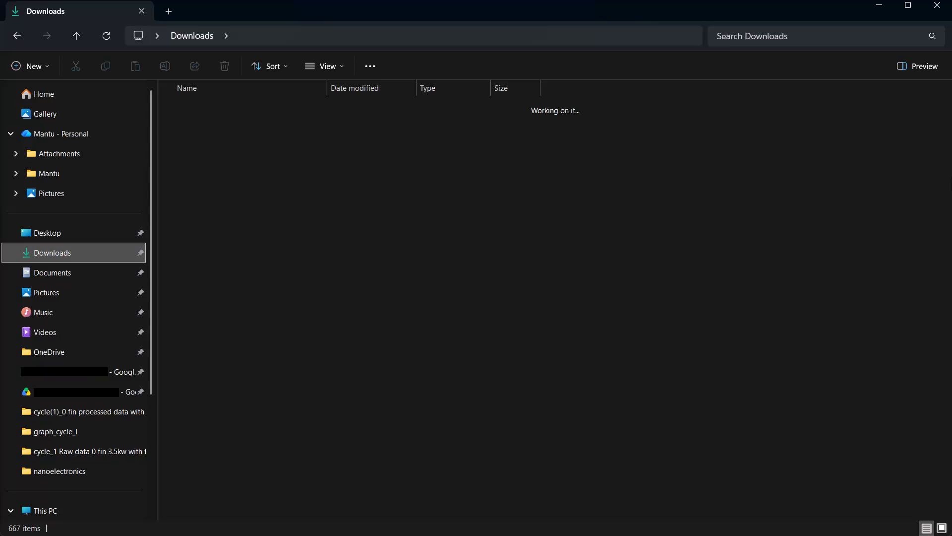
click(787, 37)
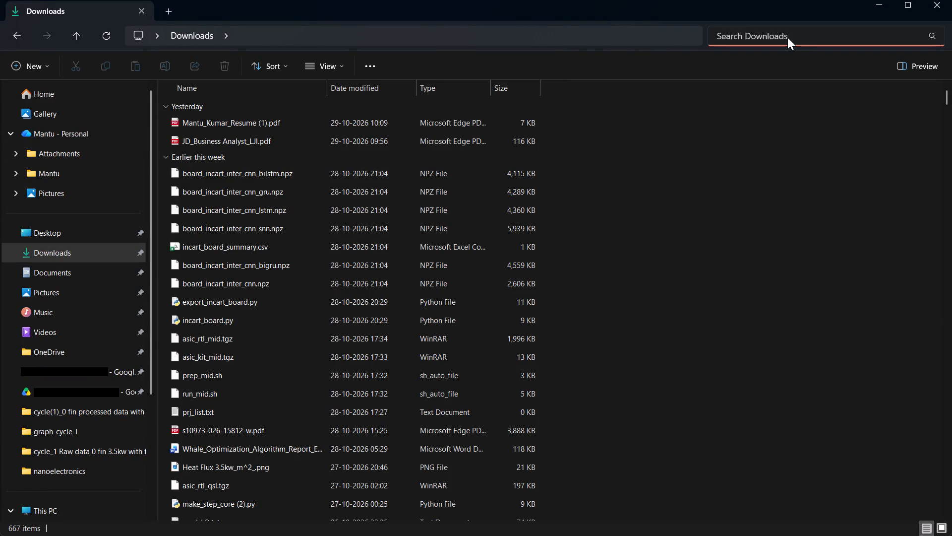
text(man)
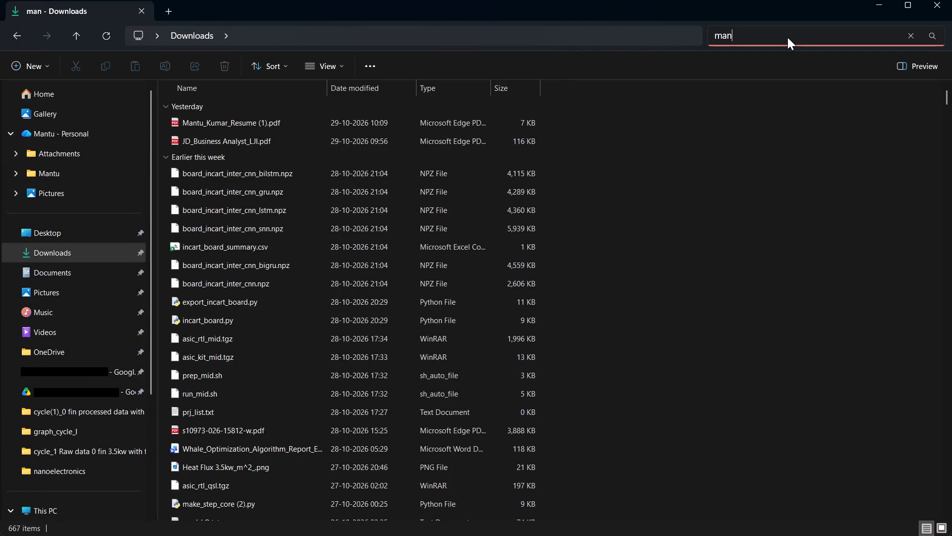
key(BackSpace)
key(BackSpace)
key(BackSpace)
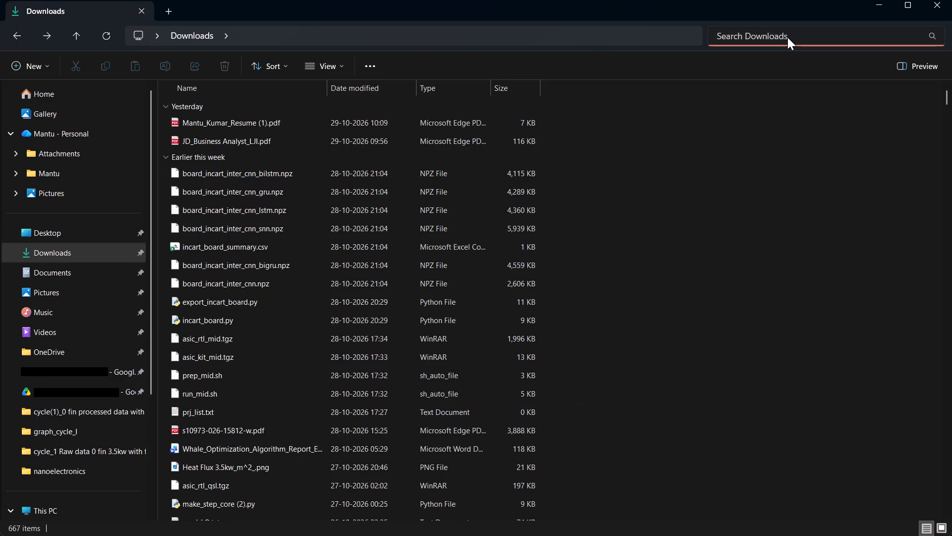
Search the Downloads folder for "otm" and clear the search.
text(otm)
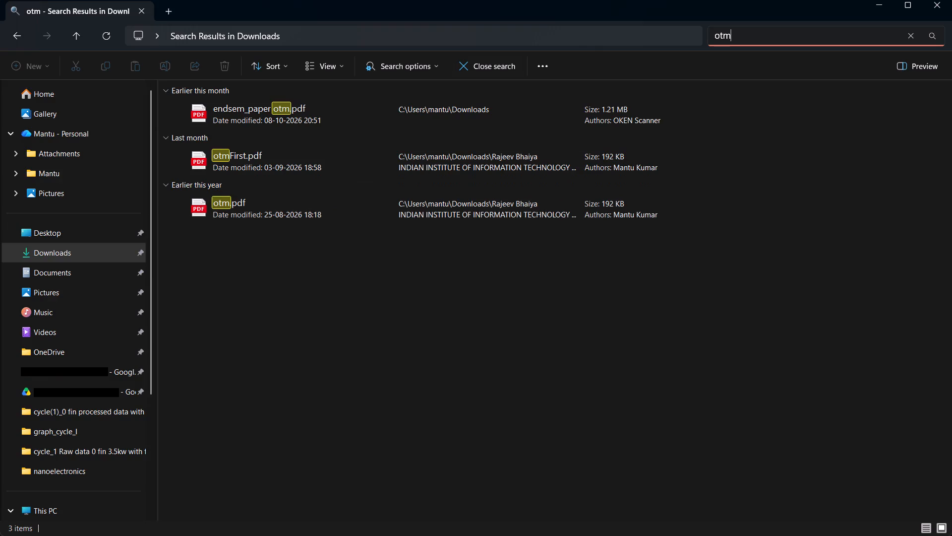
click(749, 33)
key(BackSpace)
key(BackSpace)
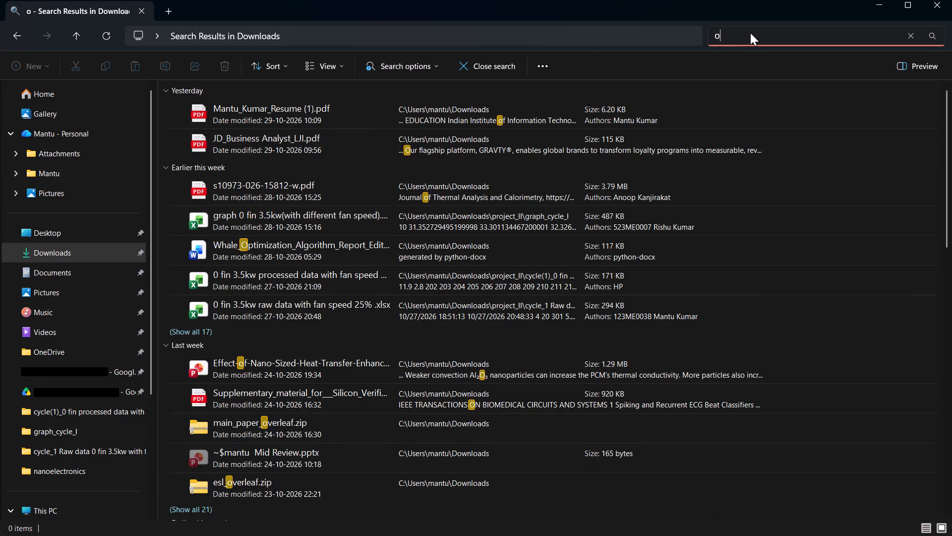
scroll(750, 33, down, 5)
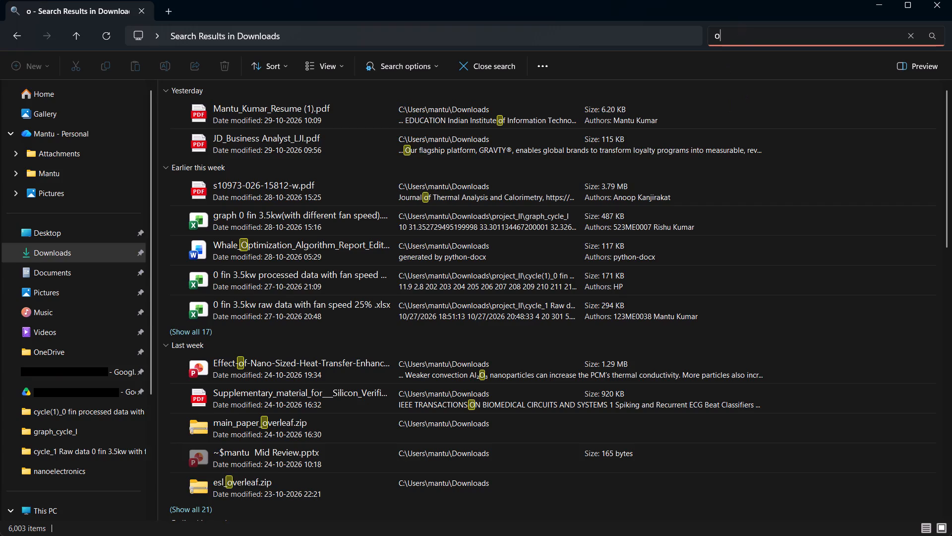
click(740, 30)
key(BackSpace)
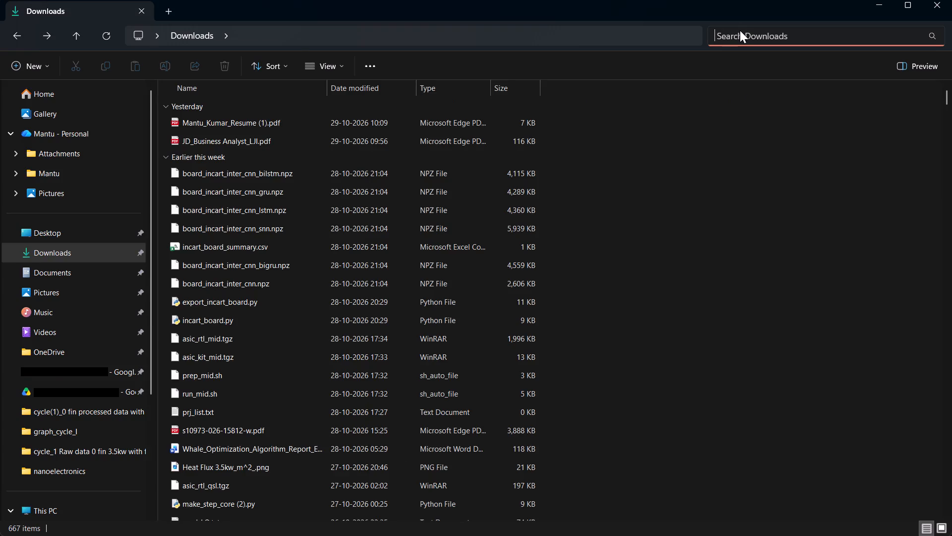
Search the Downloads folder for "first page" and look through all matches in the "A long time ago" group.
text(first)
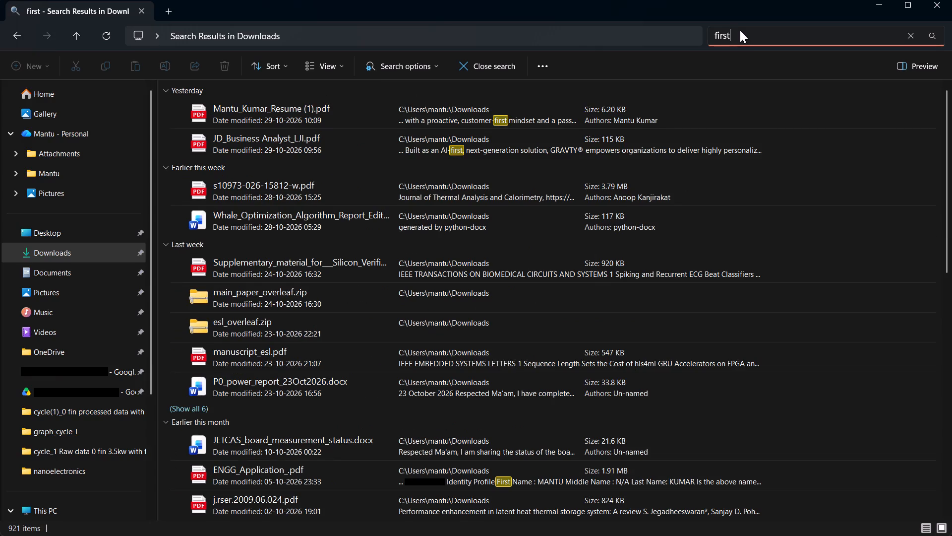
key(space)
text(page)
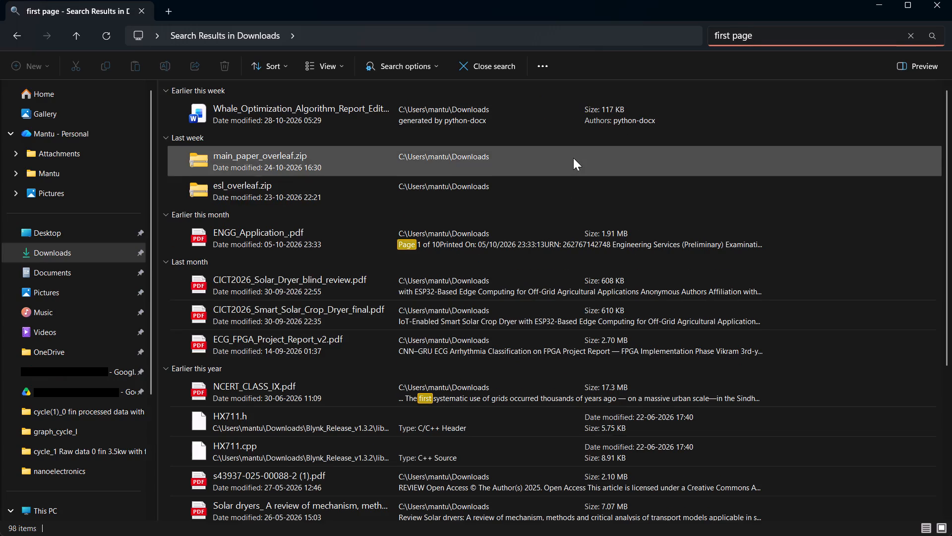
scroll(573, 158, down, 6)
scroll(348, 458, down, 5)
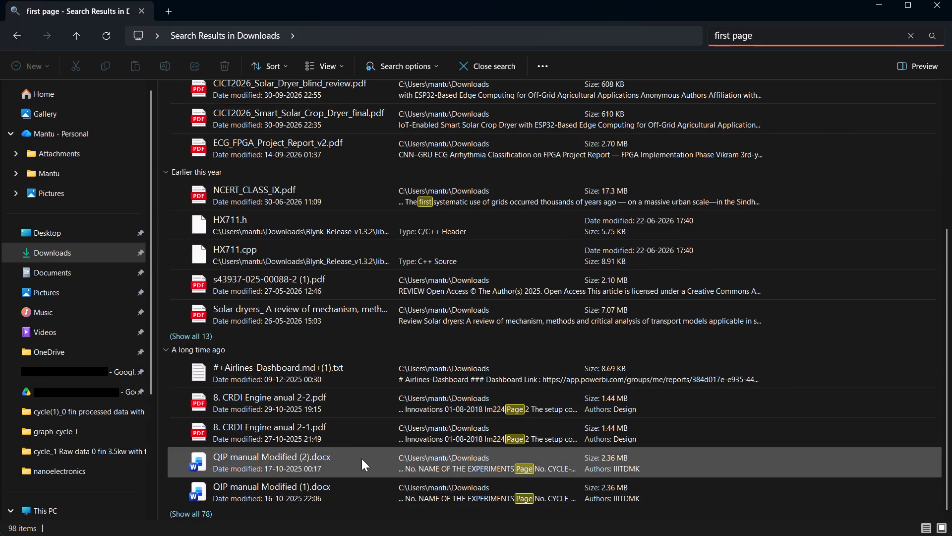
click(193, 518)
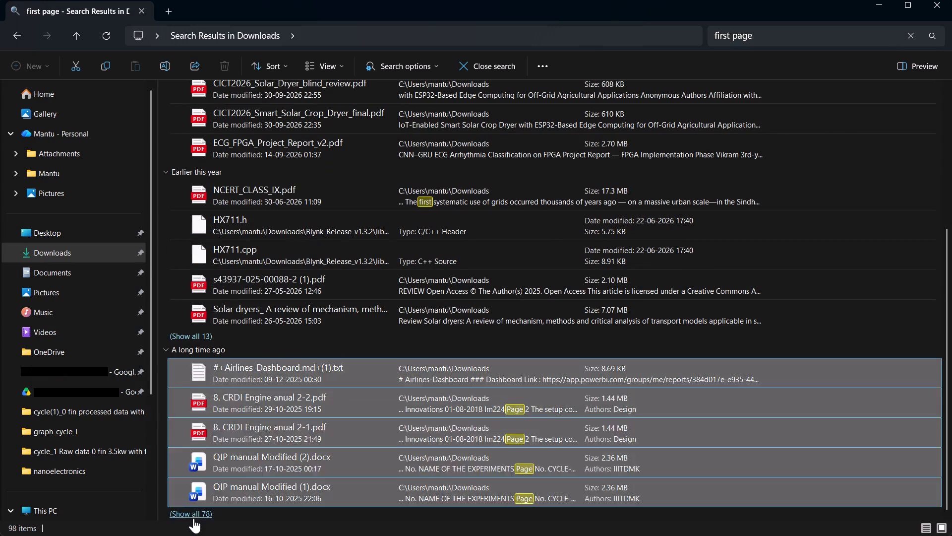
scroll(346, 411, down, 10)
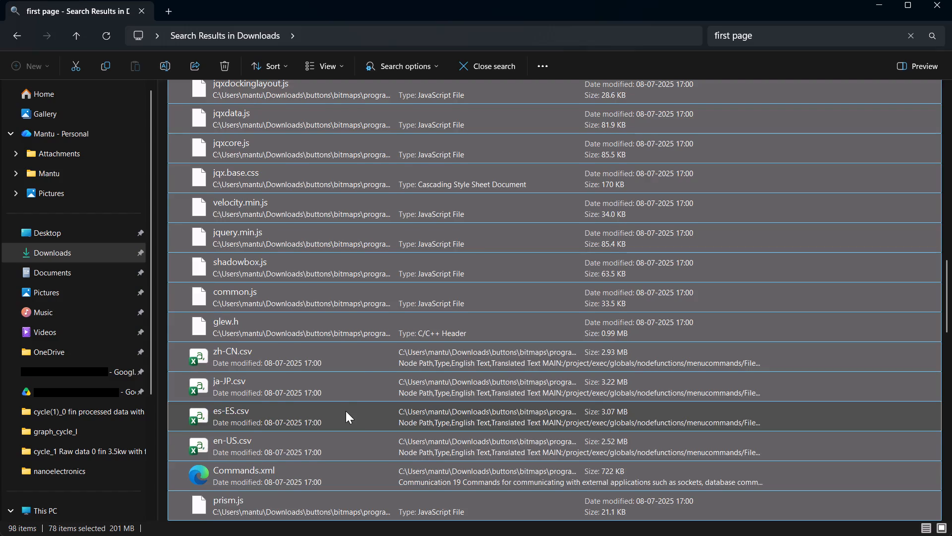
scroll(347, 410, up, 5)
Replace the Downloads search text with "assig".
click(775, 41)
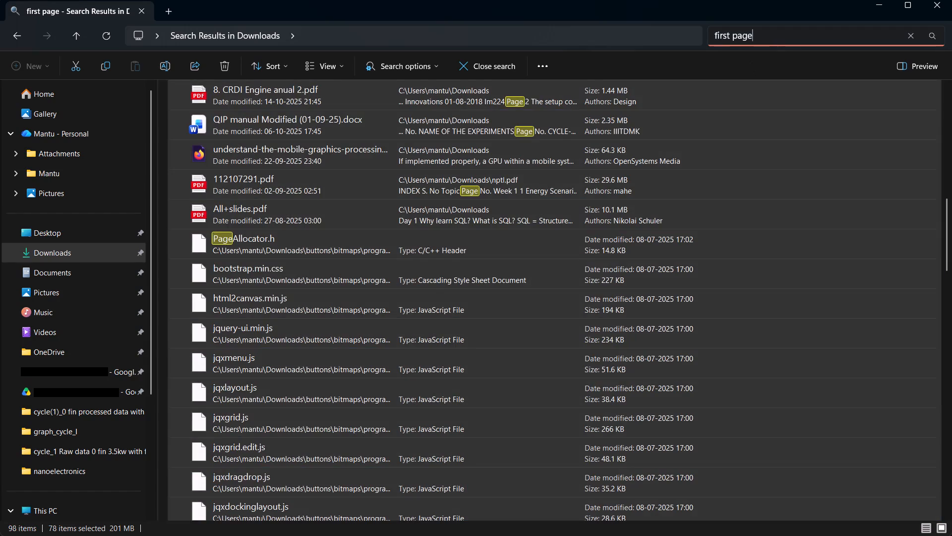
key(BackSpace)
key(BackSpace)
key(BackSpace)
key(BackSpace)
key(BackSpace)
key(BackSpace)
key(BackSpace)
key(BackSpace)
key(BackSpace)
key(BackSpace)
key(BackSpace)
key(BackSpace)
key(BackSpace)
key(BackSpace)
key(BackSpace)
key(BackSpace)
key(BackSpace)
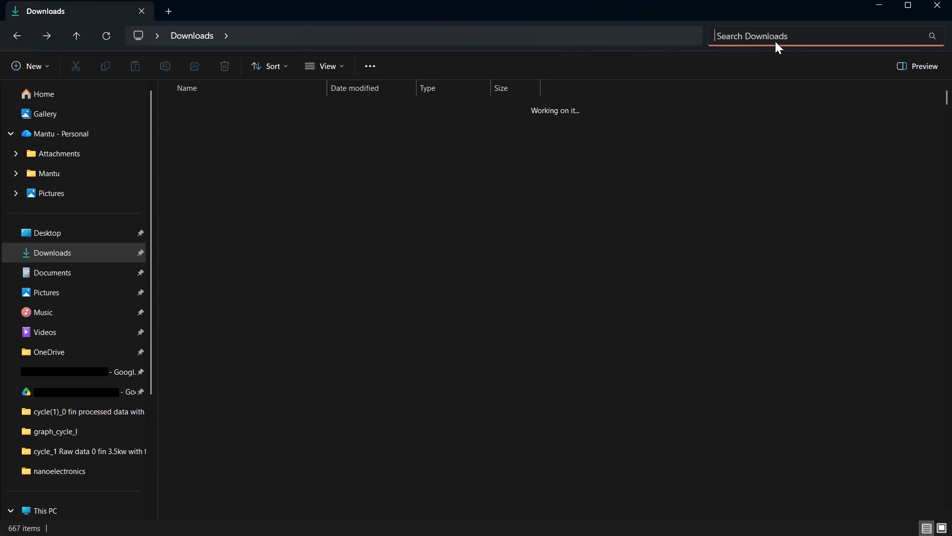
key(a)
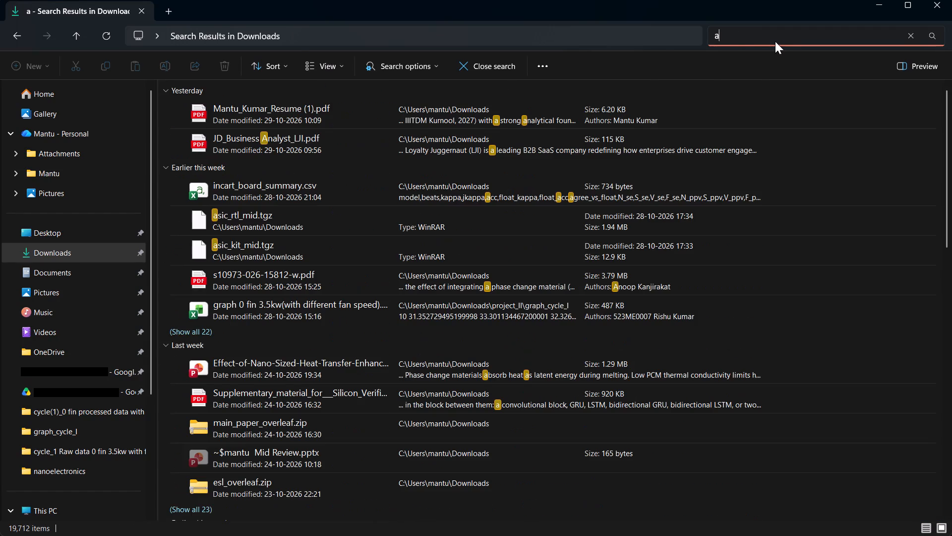
text(ssig)
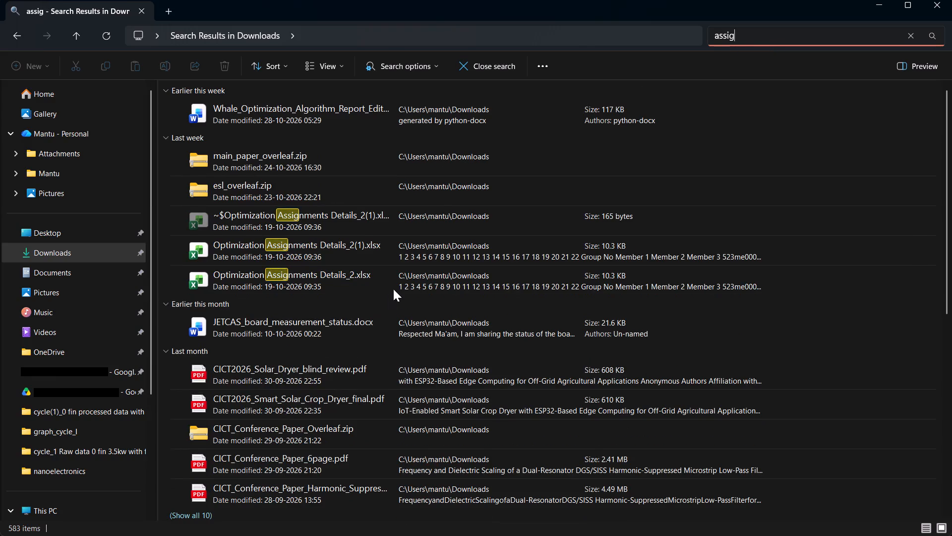
Find assigment-1.docx in the "A long time ago" group of the search results and open it in Word.
scroll(393, 289, up, 1)
scroll(393, 289, down, 4)
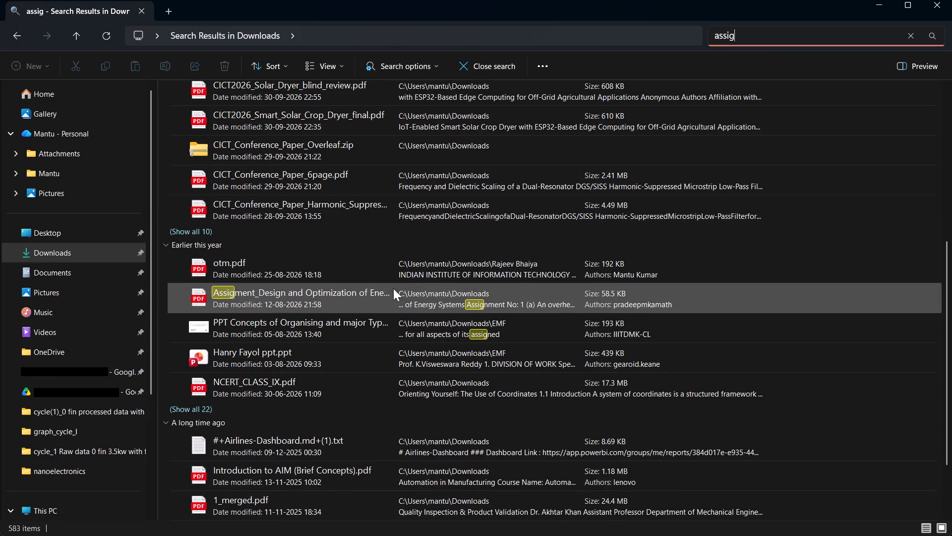
scroll(393, 288, down, 3)
scroll(393, 288, up, 1)
scroll(393, 288, down, 3)
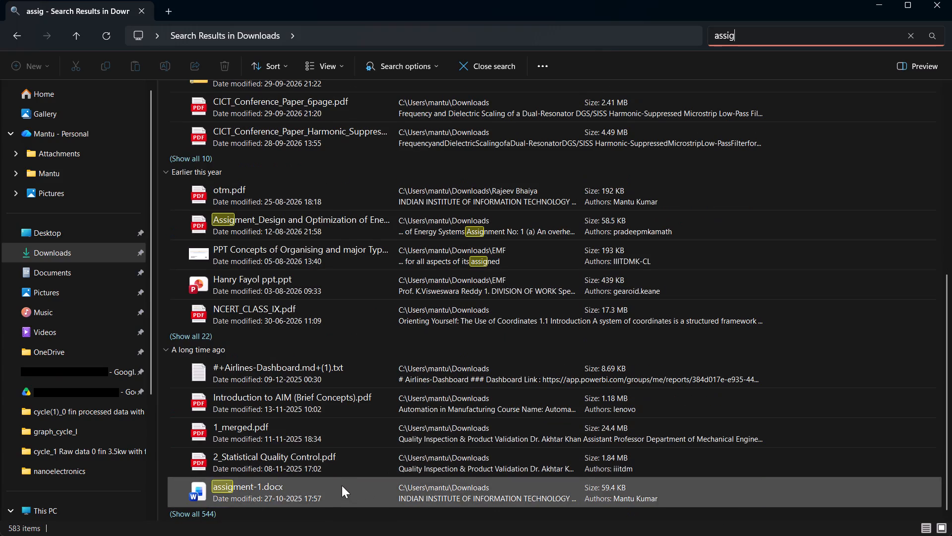
click(340, 483)
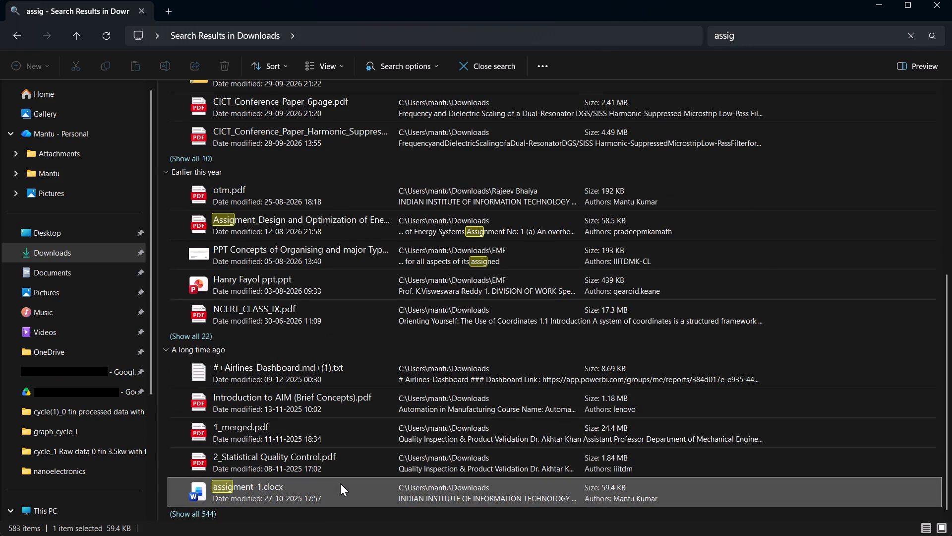
double_click(340, 483)
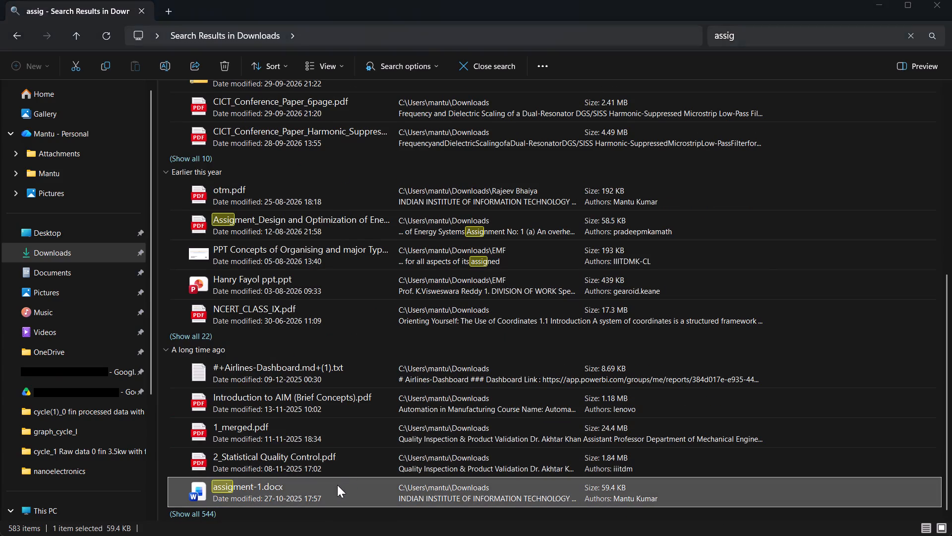
Examine the assignment's cover page, including the institute heading, logo, course details, topic, names and picture.
scroll(606, 274, down, 3)
scroll(608, 275, up, 3)
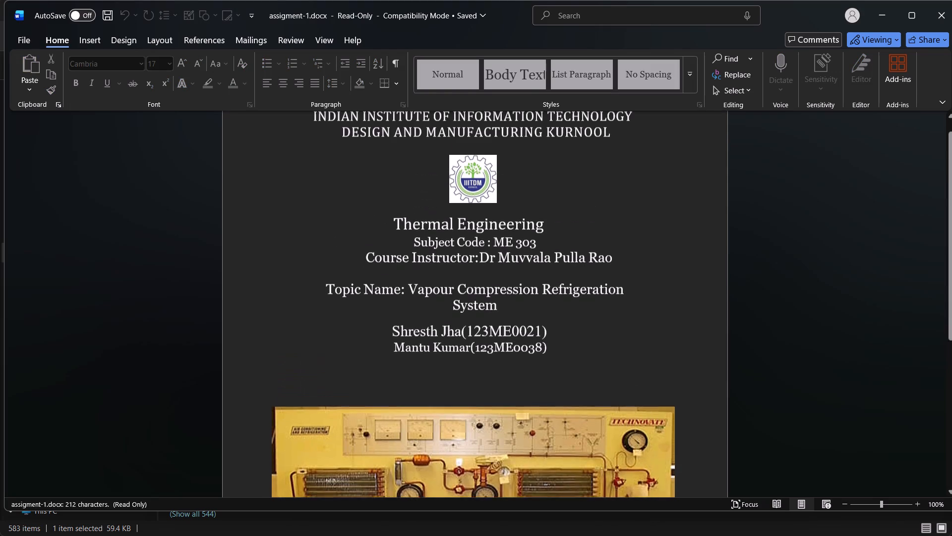
scroll(608, 275, up, 2)
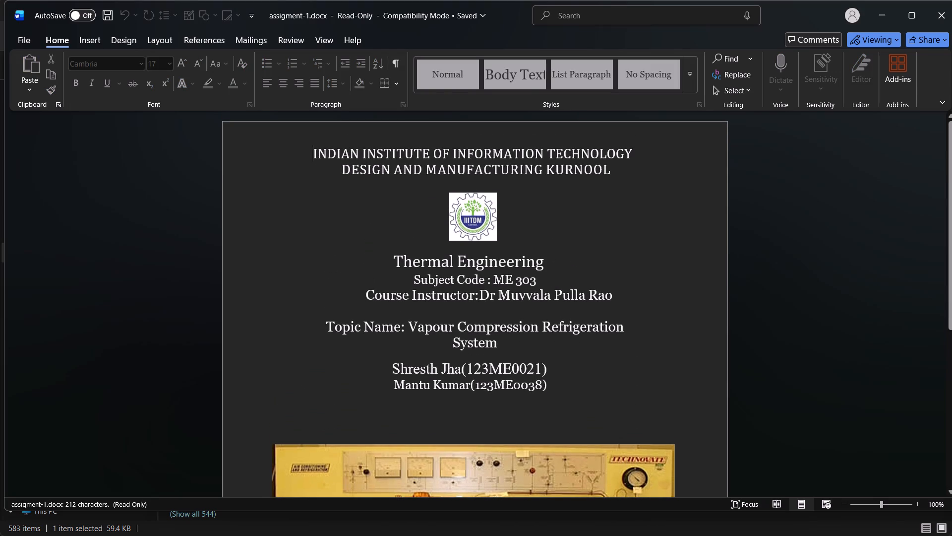
scroll(590, 280, down, 3)
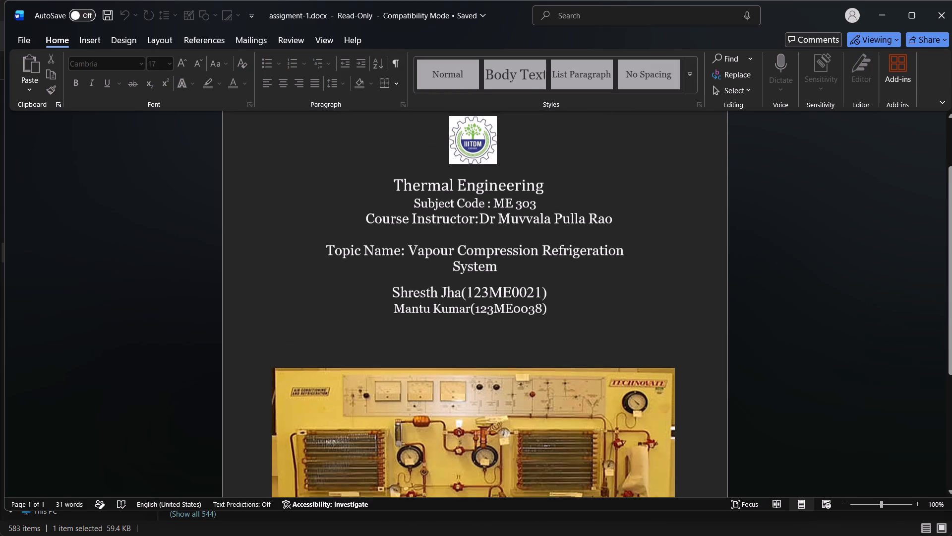
scroll(607, 270, down, 1)
scroll(607, 270, up, 1)
scroll(607, 270, down, 11)
scroll(612, 269, up, 7)
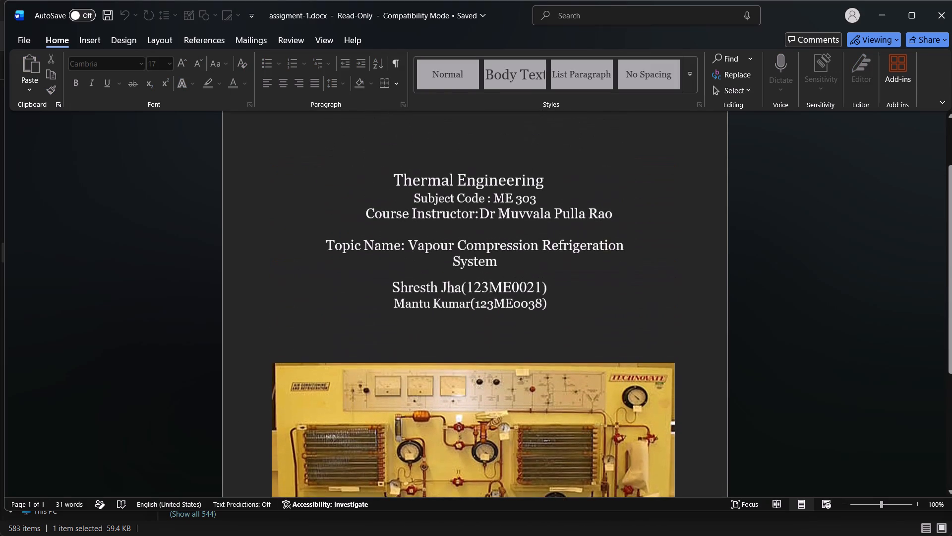
scroll(621, 263, up, 4)
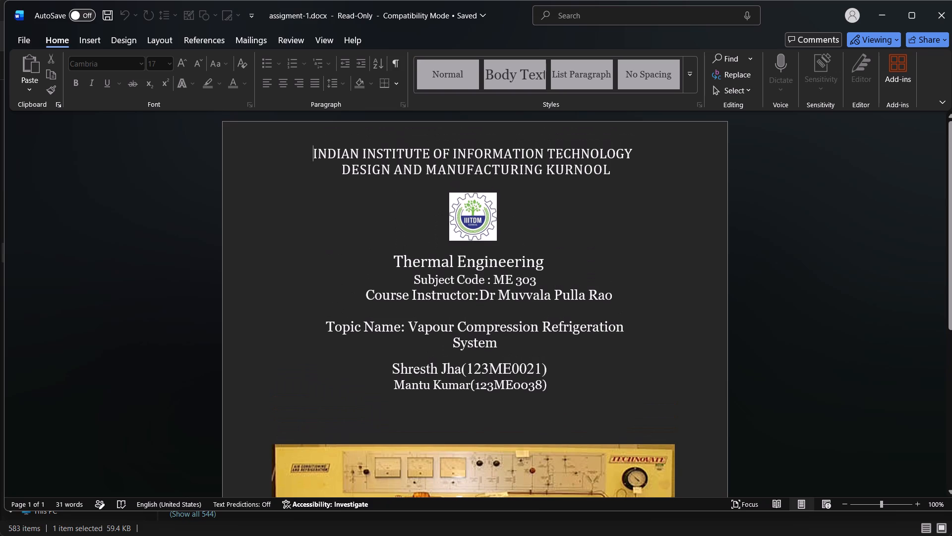
scroll(600, 266, up, 1)
scroll(600, 266, down, 1)
scroll(600, 266, up, 1)
scroll(600, 266, down, 13)
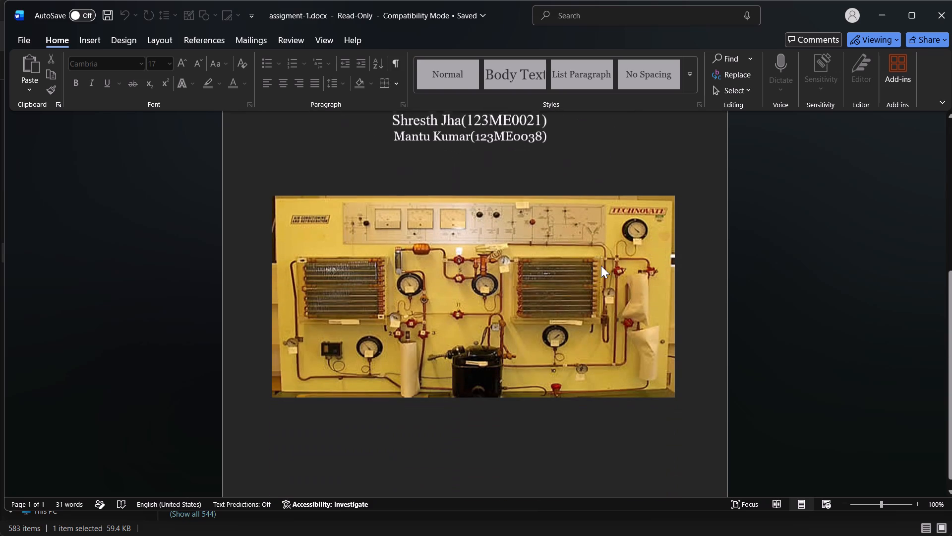
scroll(601, 266, down, 2)
scroll(553, 264, up, 7)
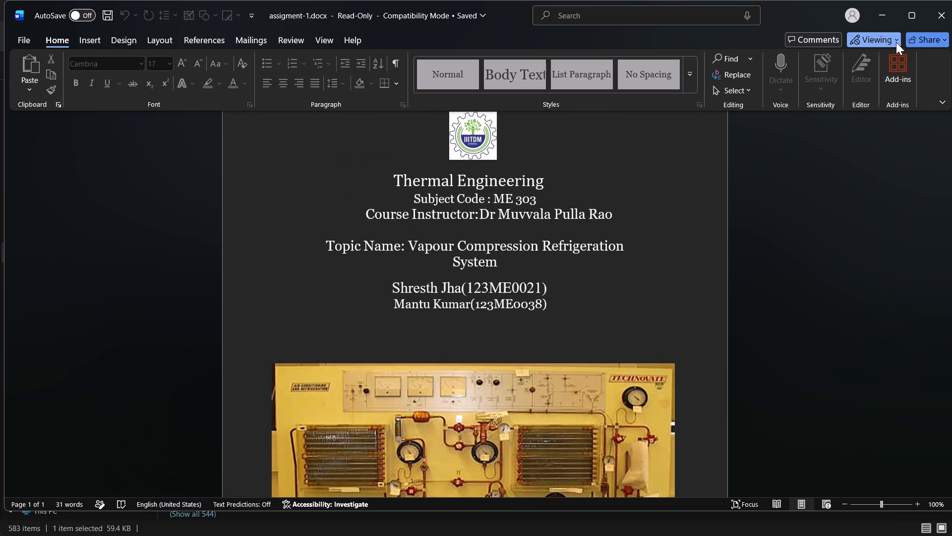
Maximize the Word window showing assigment-1.docx.
click(914, 23)
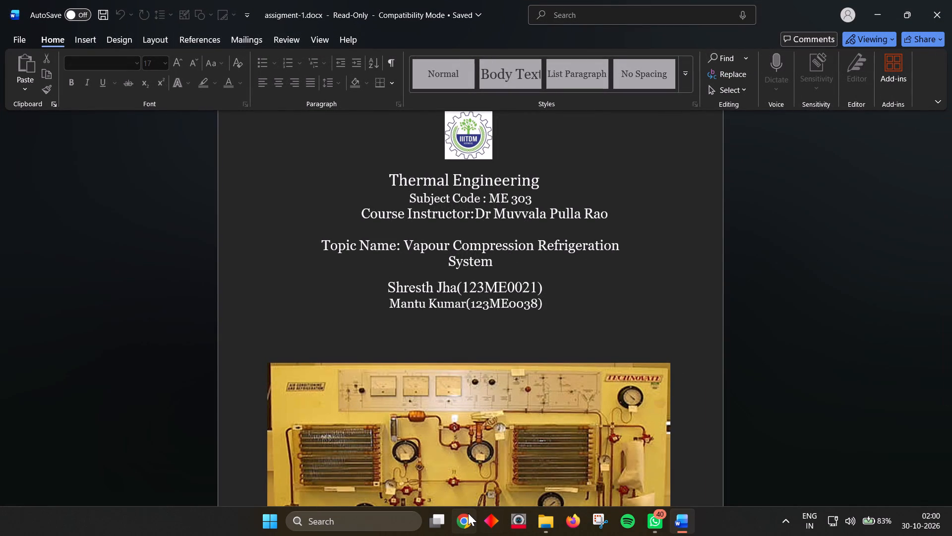
Switch to Google Chrome and open the iiitk.ac.in profile that has a photo.
click(468, 513)
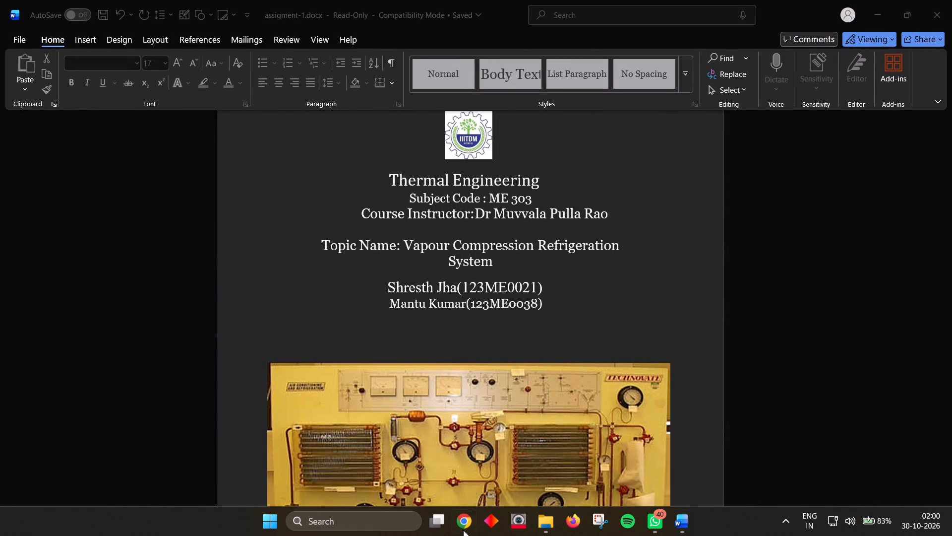
click(464, 528)
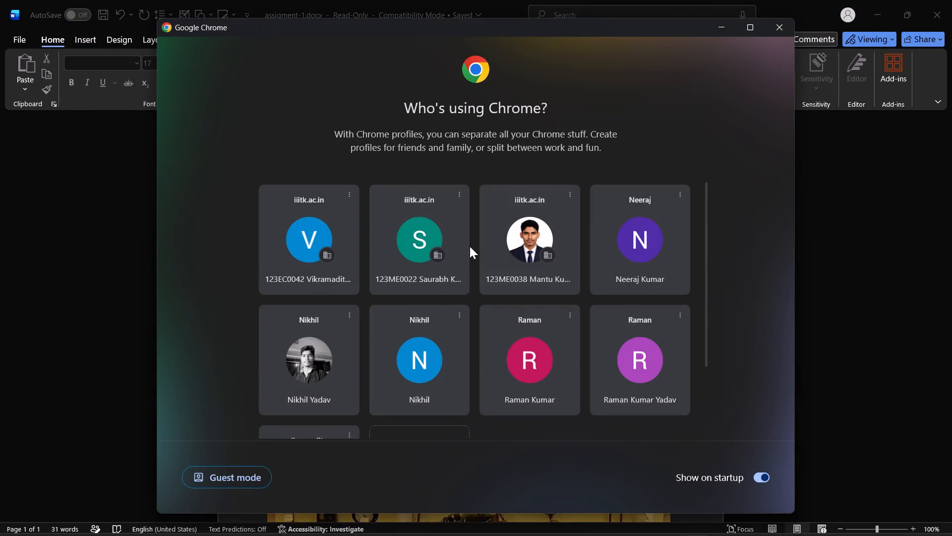
click(514, 236)
Search Google for "iiitdm kurnool" using the earlier search suggestion.
click(478, 238)
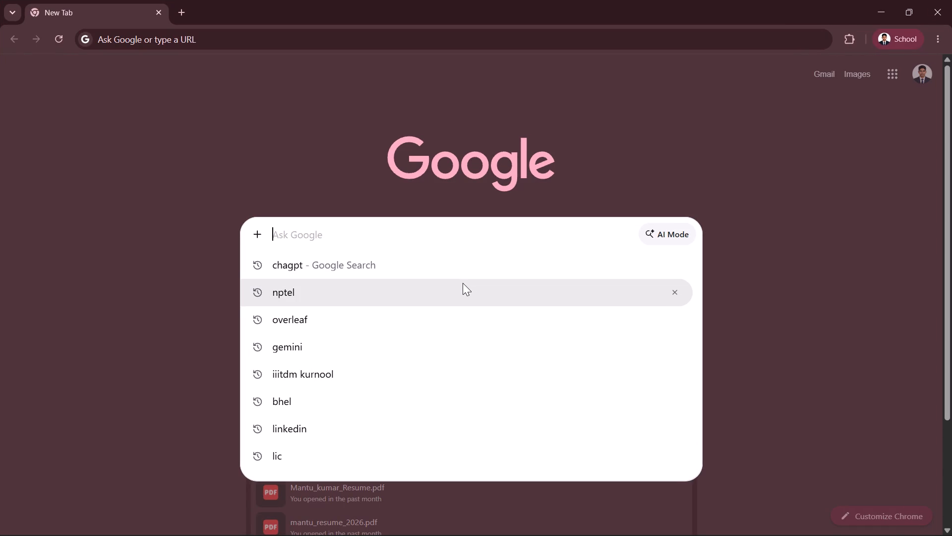
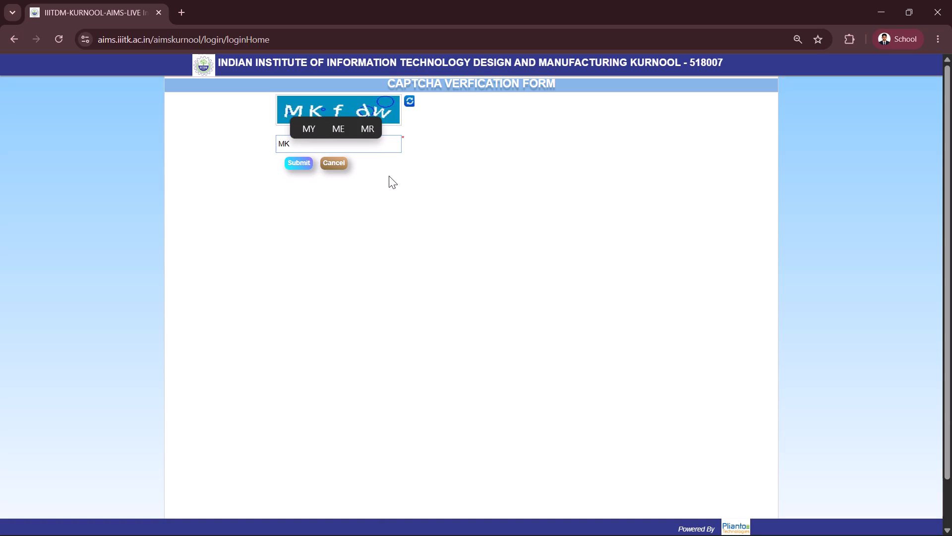
Finish entering the CAPTCHA text and submit the verification form to enter the AIMS portal.
key(f)
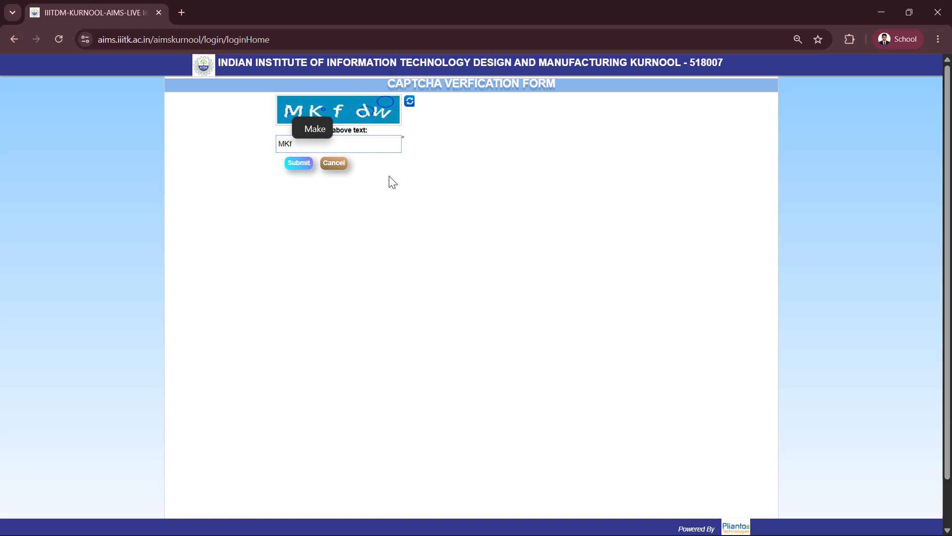
key(d)
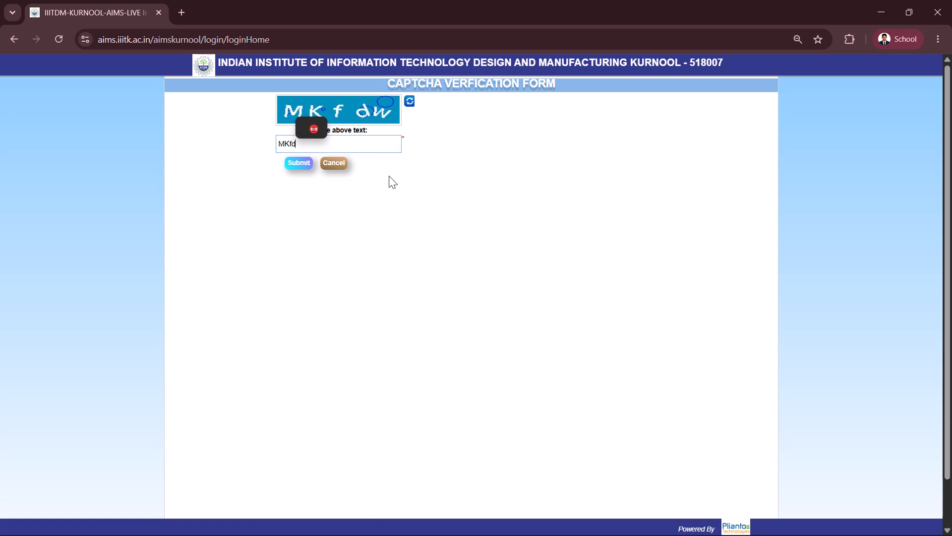
key(w)
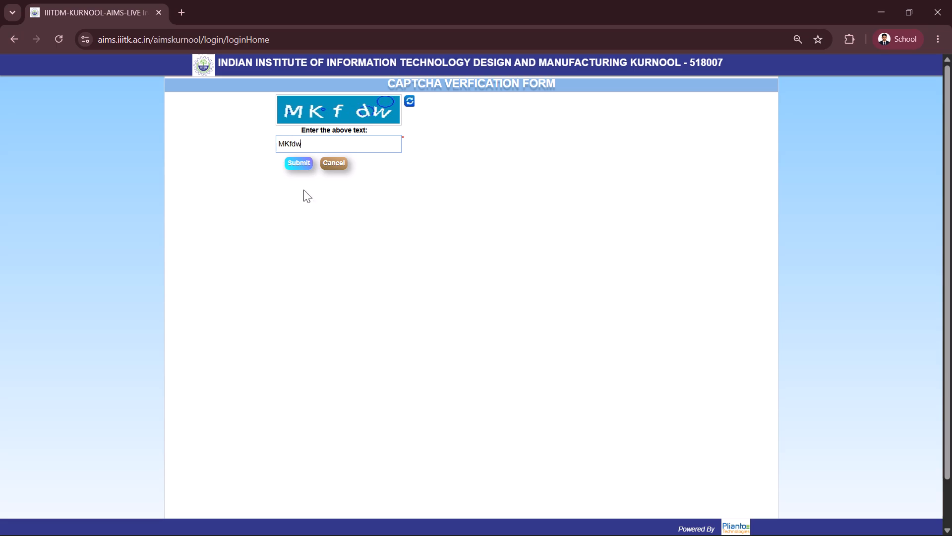
click(304, 163)
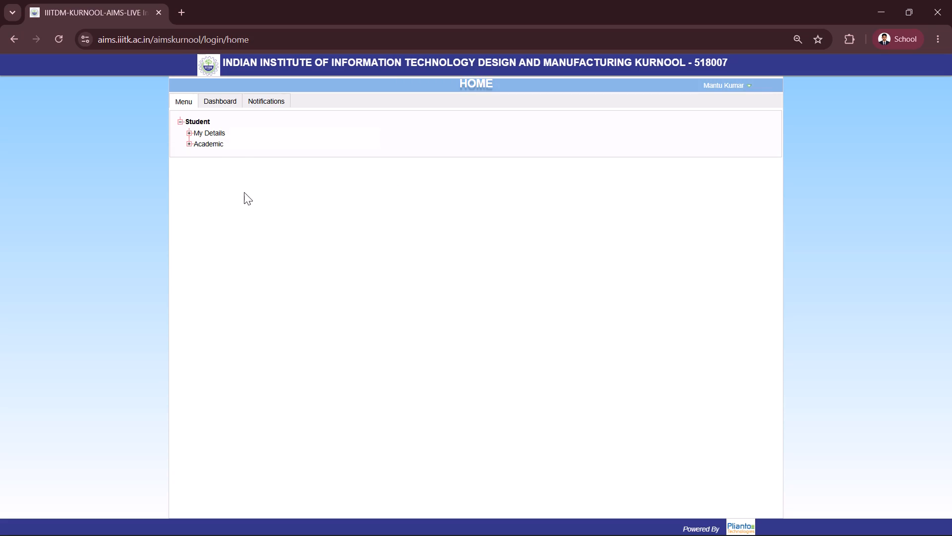
Open the View My Courses page under the Academic section.
click(218, 144)
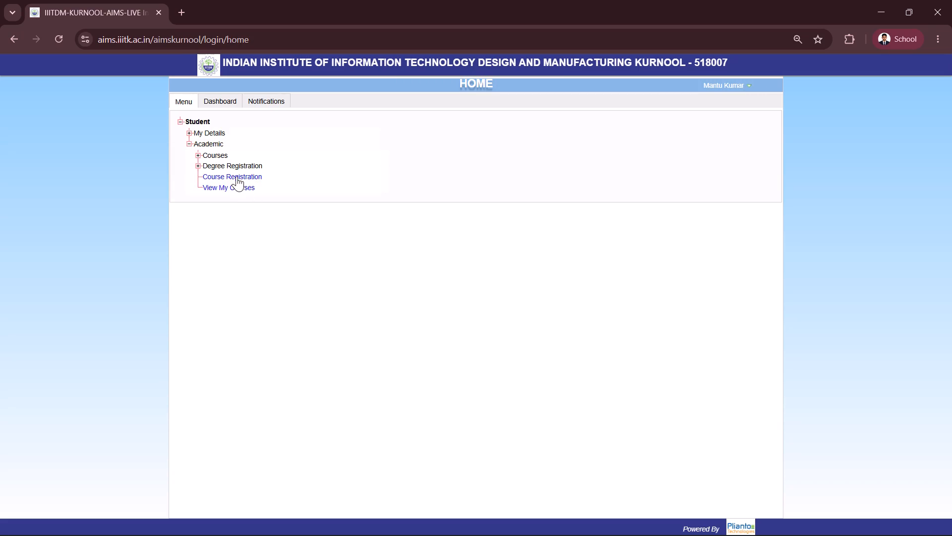
click(232, 193)
click(236, 187)
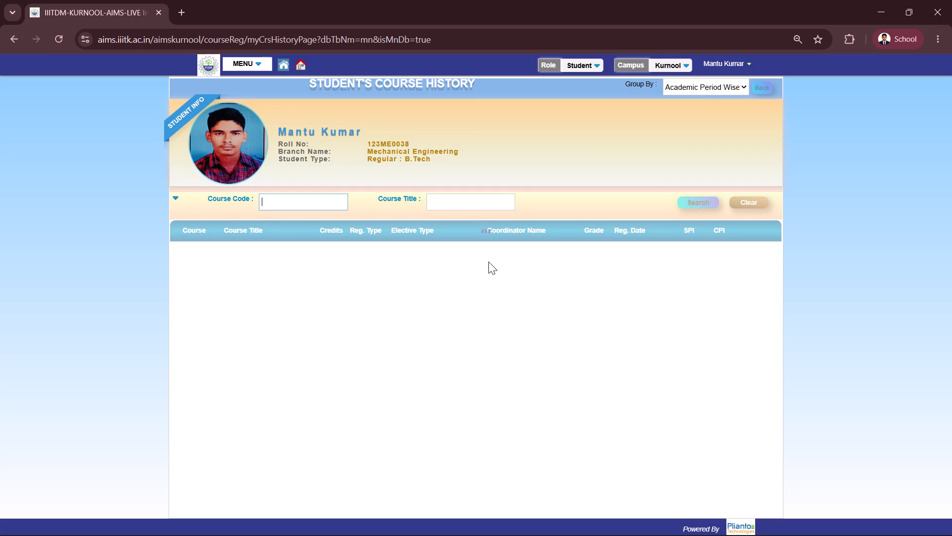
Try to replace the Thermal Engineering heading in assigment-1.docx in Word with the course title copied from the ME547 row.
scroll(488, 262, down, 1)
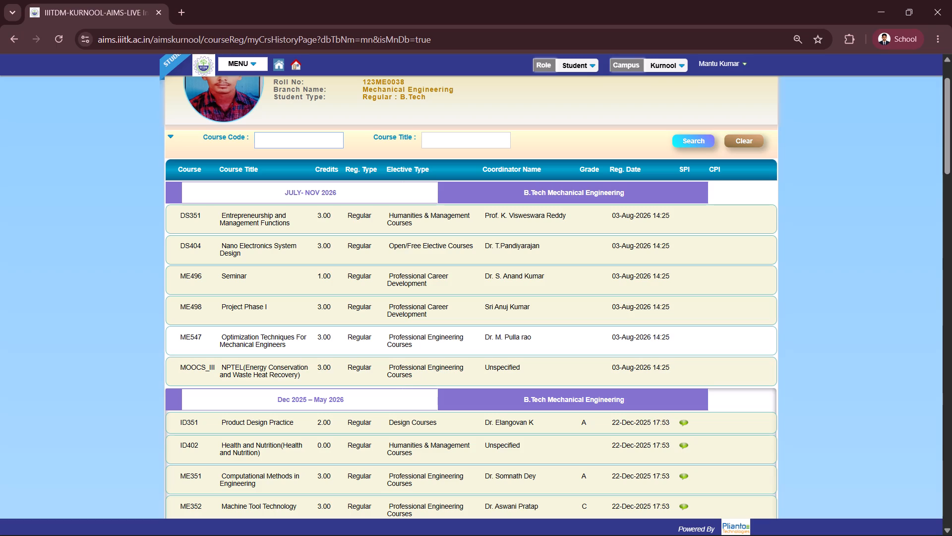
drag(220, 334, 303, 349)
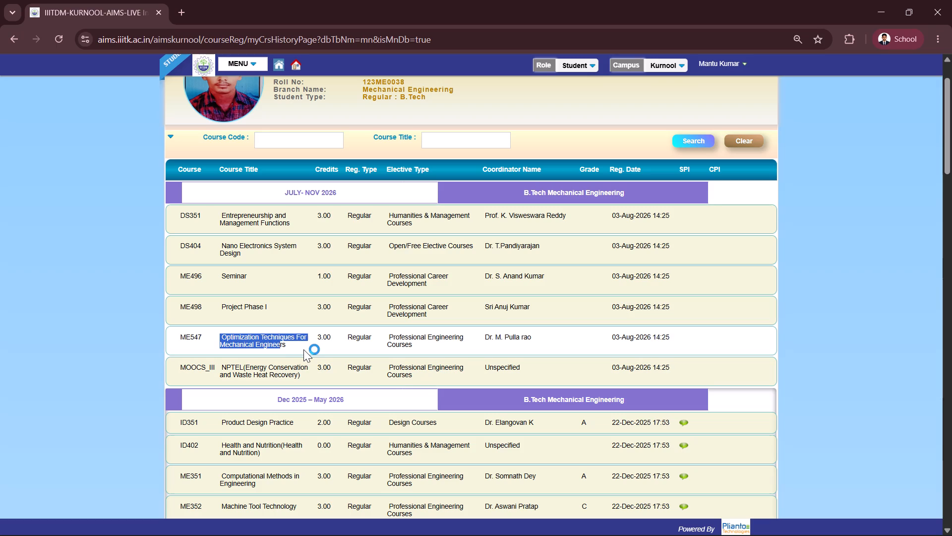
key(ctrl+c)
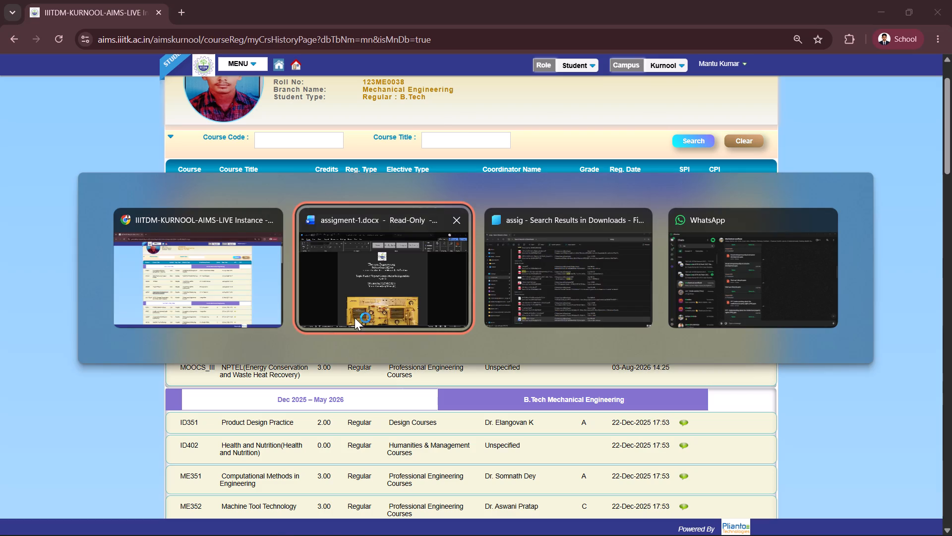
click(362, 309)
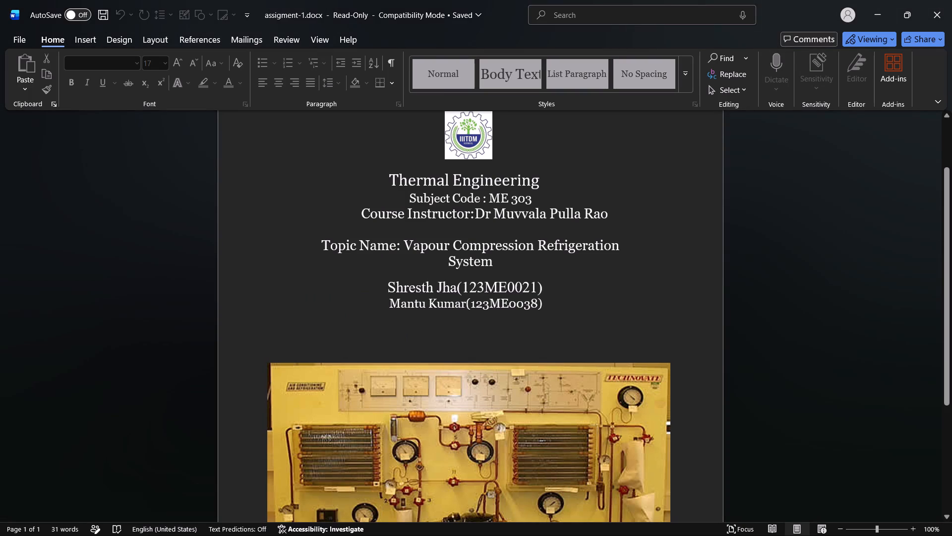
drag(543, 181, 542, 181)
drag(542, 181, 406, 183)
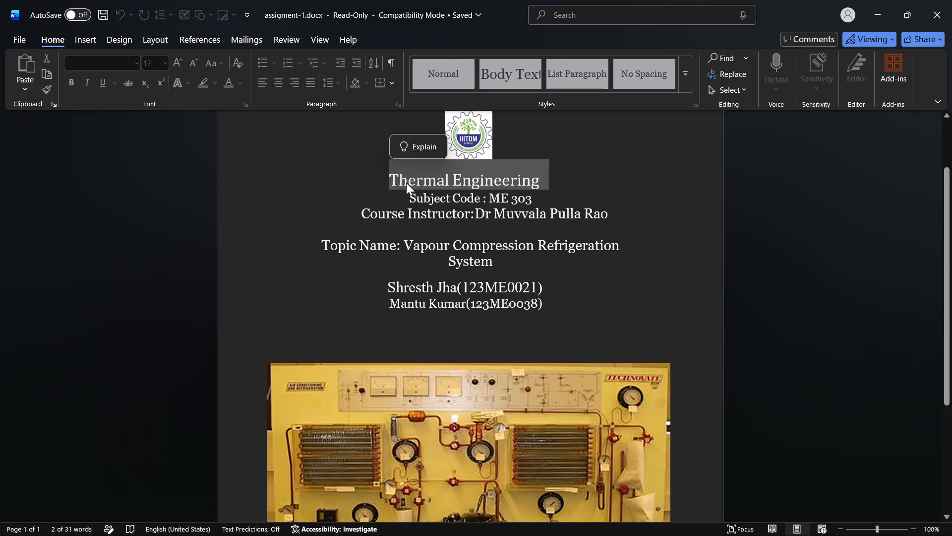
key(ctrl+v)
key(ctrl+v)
Return to Chrome and copy the full ME547 course title, "Optimization Techniques For Mechanical Engineers".
click(393, 259)
click(278, 332)
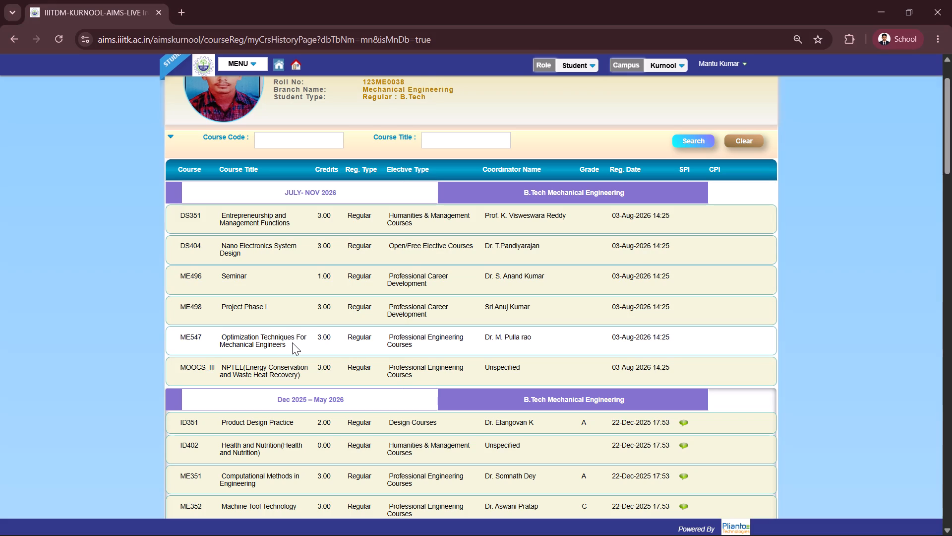
drag(221, 337, 285, 346)
key(ctrl+c)
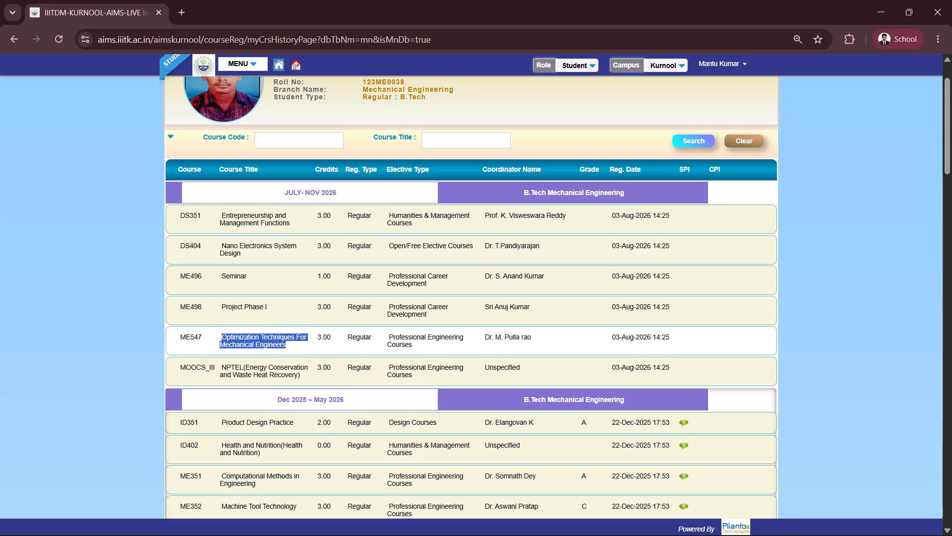
Switch to Word, select the Thermal Engineering heading and enable editing of the read-only assigment-1.docx.
click(333, 311)
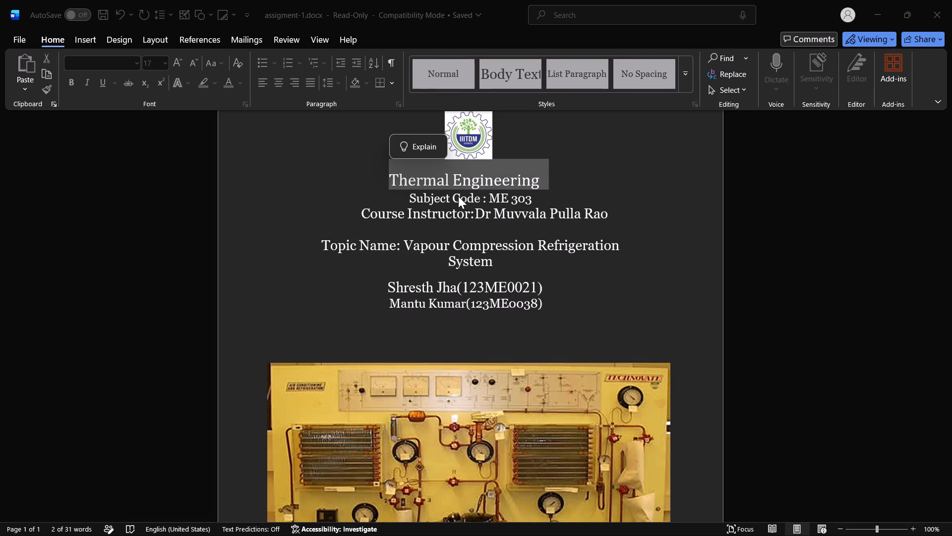
key(ctrl+v)
click(546, 183)
click(538, 179)
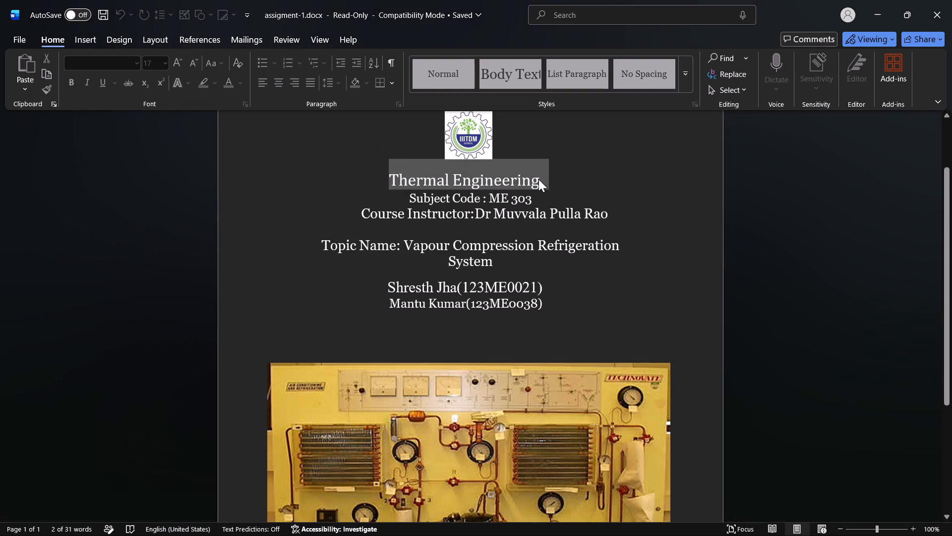
drag(542, 180, 366, 183)
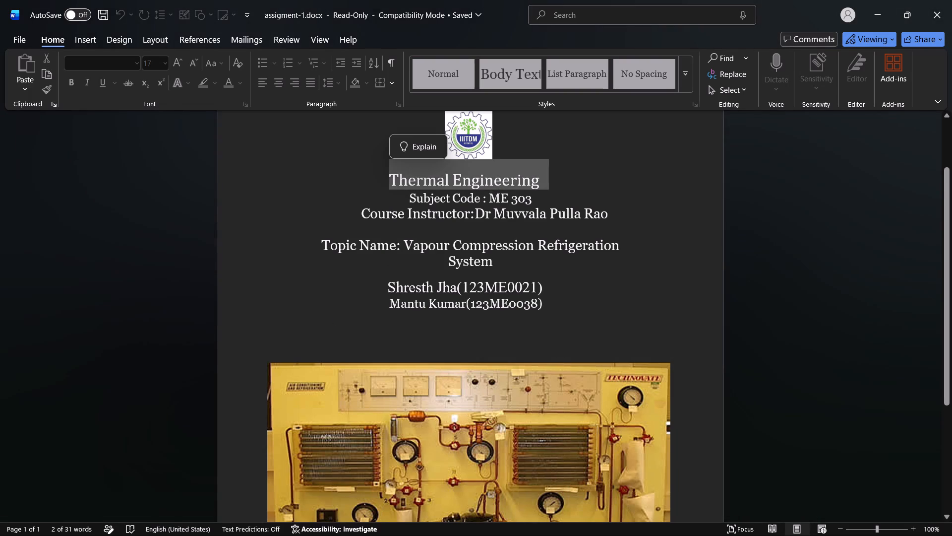
key(BackSpace)
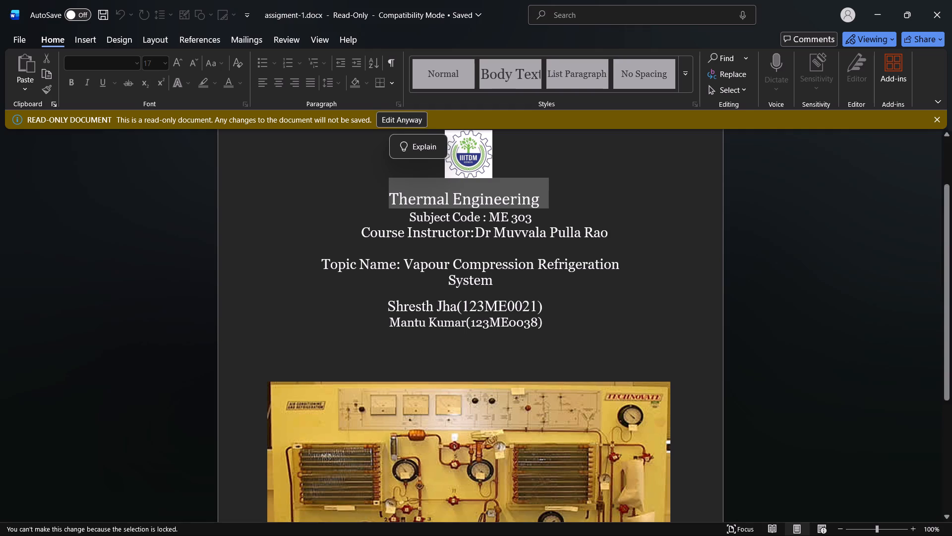
click(395, 119)
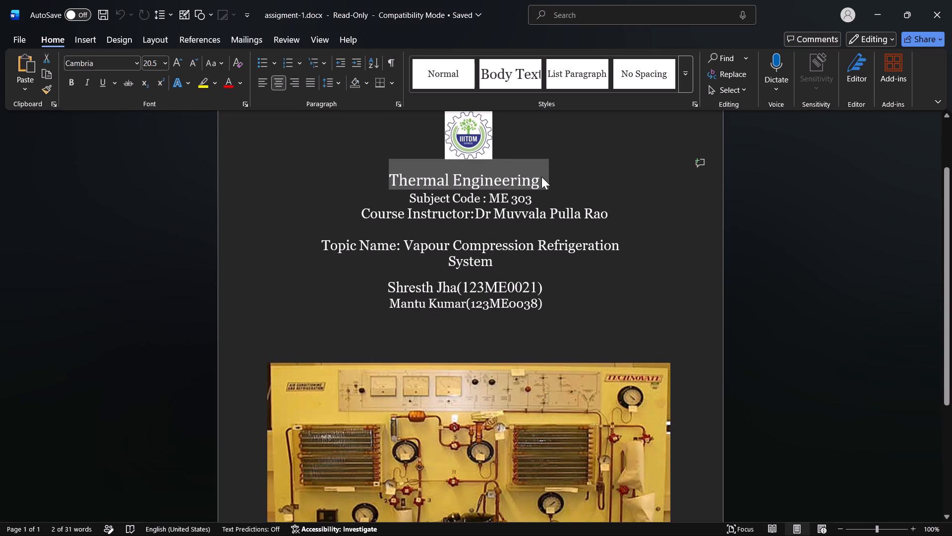
Replace the Thermal Engineering heading with the copied title "Optimization Techniques For Mechanical Engineers" and add an empty line below it.
key(BackSpace)
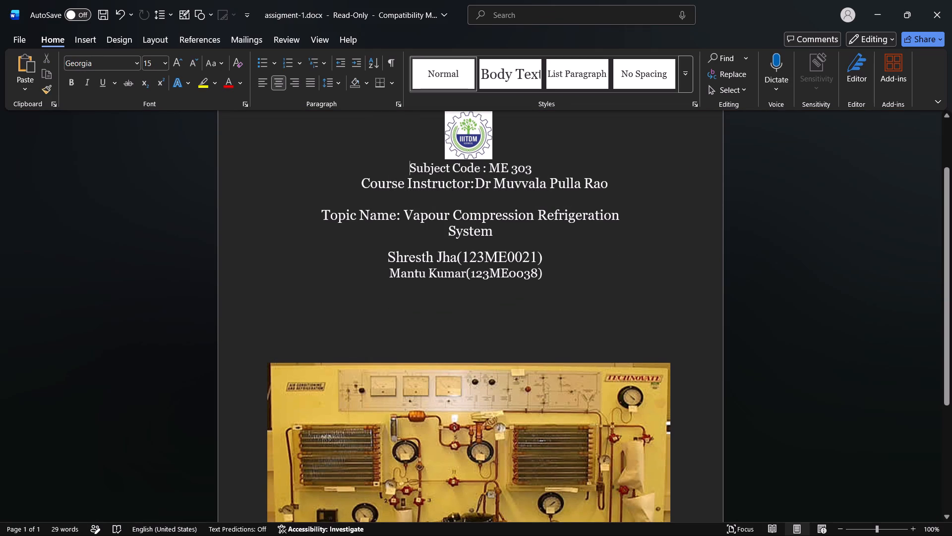
key(Return)
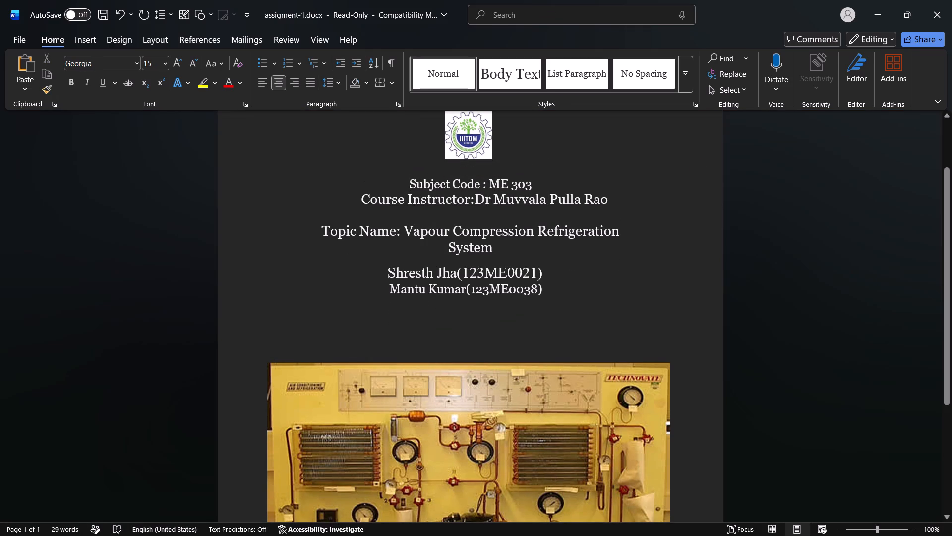
click(513, 174)
key(ctrl+v)
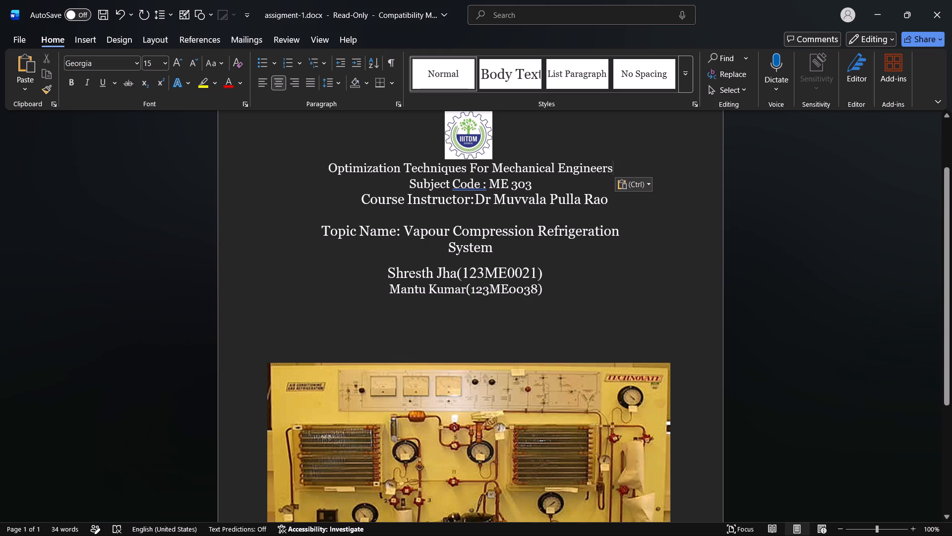
key(Return)
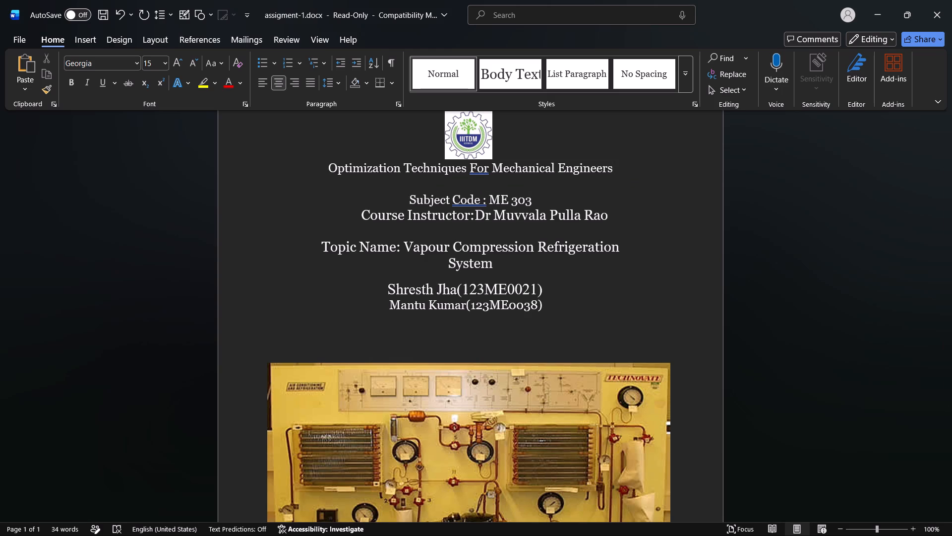
Switch to Chrome and copy the course code ME547 from the course history.
scroll(537, 223, right, 1)
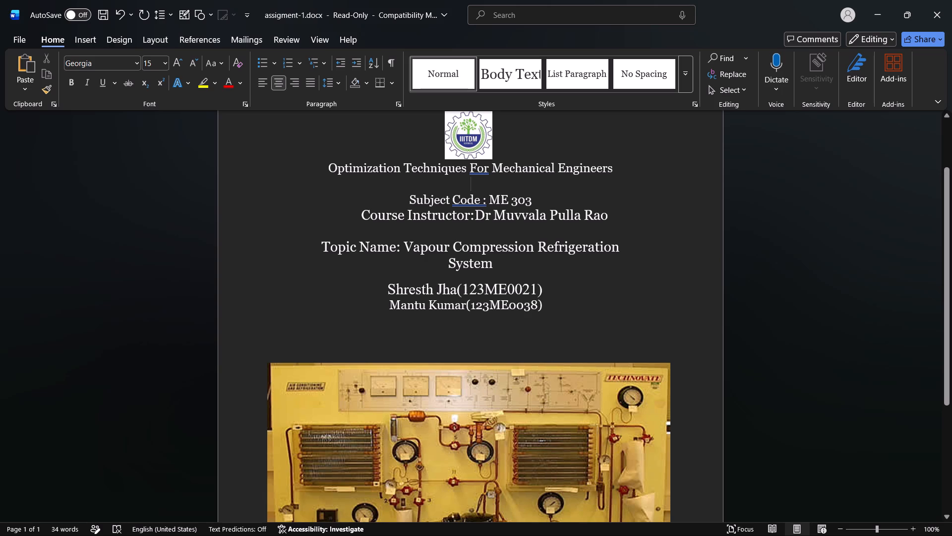
scroll(537, 223, right, 1)
click(423, 273)
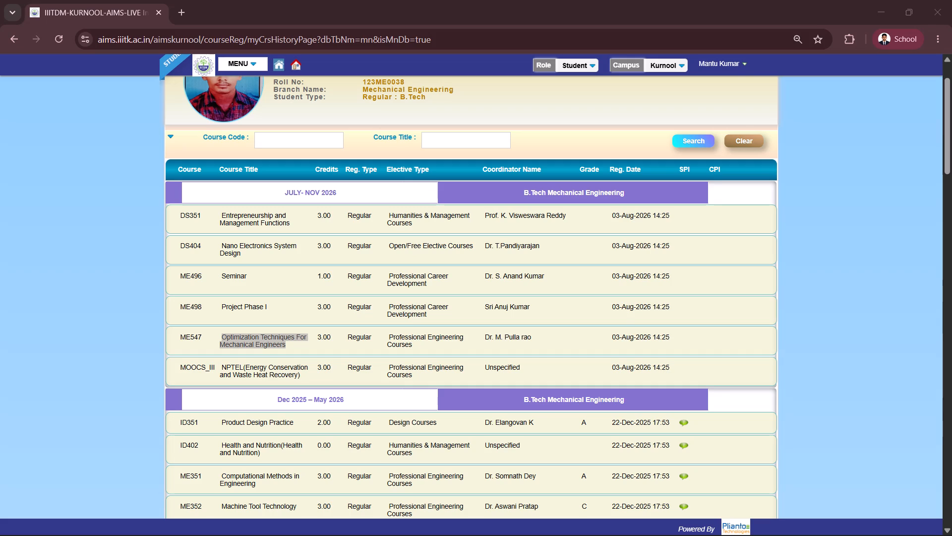
click(205, 333)
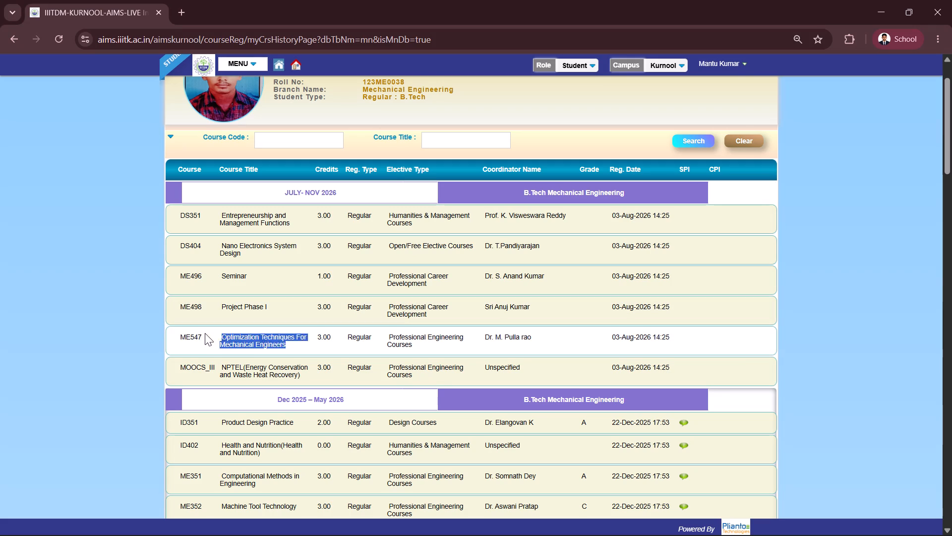
drag(202, 334, 195, 334)
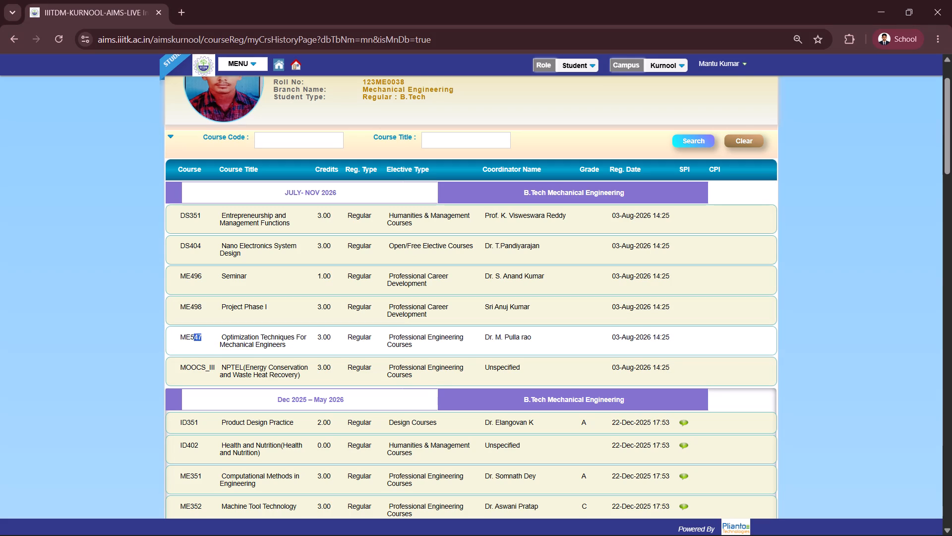
drag(195, 334, 179, 338)
key(ctrl+c)
Switch to Word and replace the subject code on the cover page with the copied ME547.
click(353, 247)
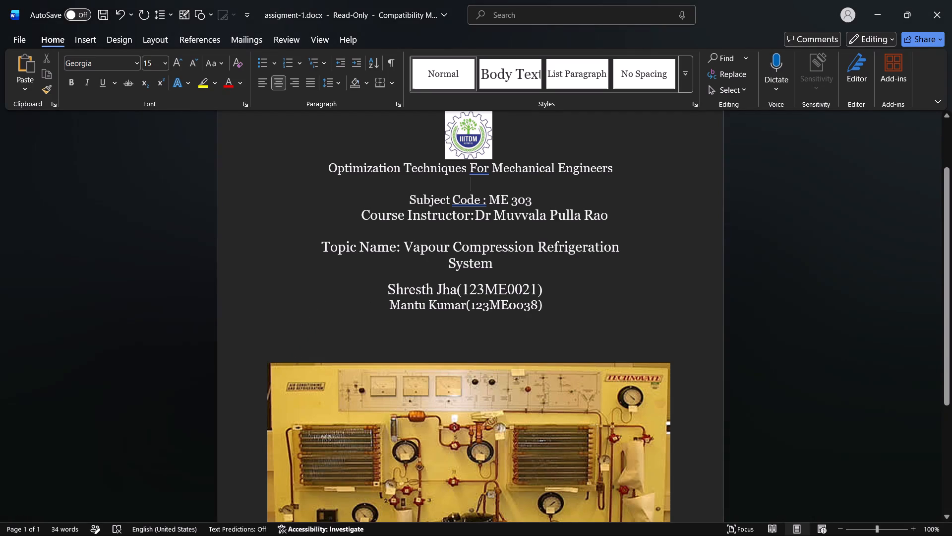
click(532, 201)
key(BackSpace)
key(BackSpace)
key(BackSpace)
key(BackSpace)
key(BackSpace)
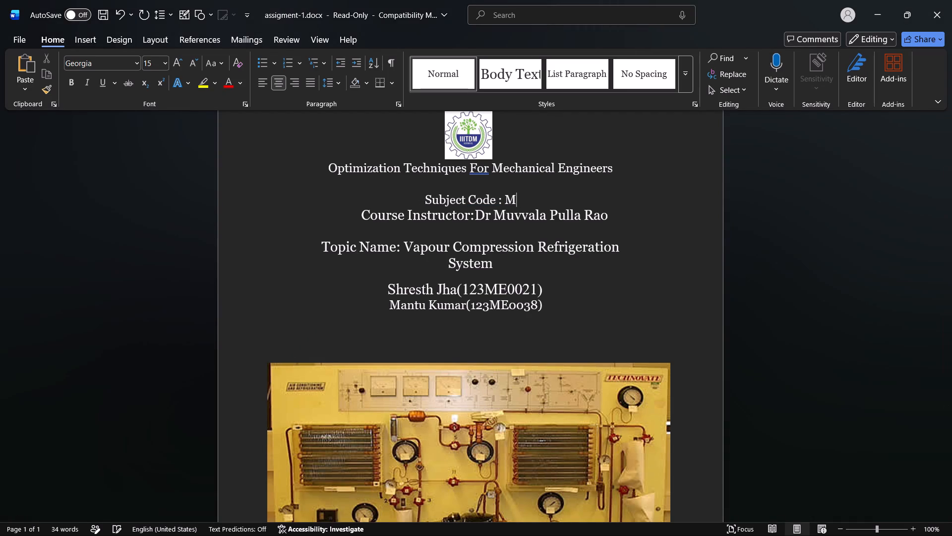
key(BackSpace)
key(ctrl+v)
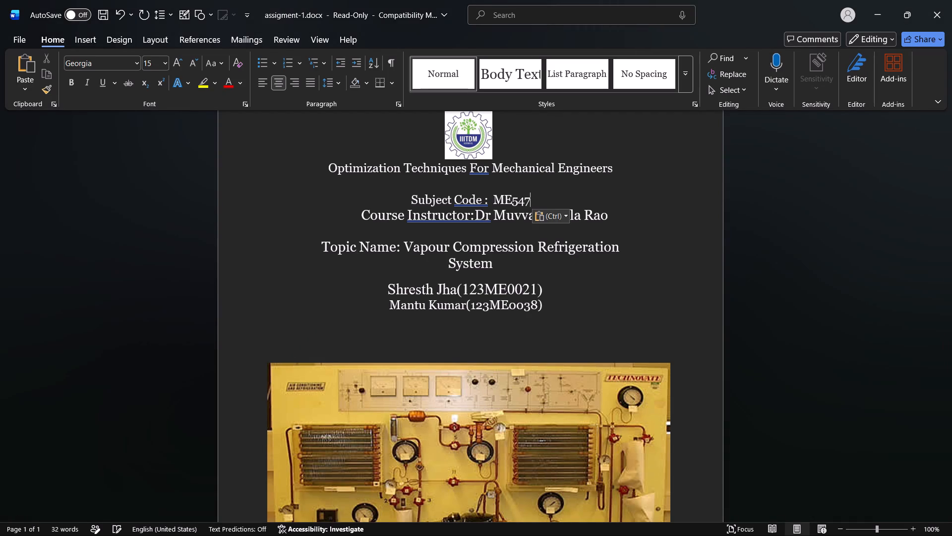
Accept the grammar corrections "for" in the course title, "Code:" in the subject line and "Instructor: Dr" in the instructor line.
click(476, 172)
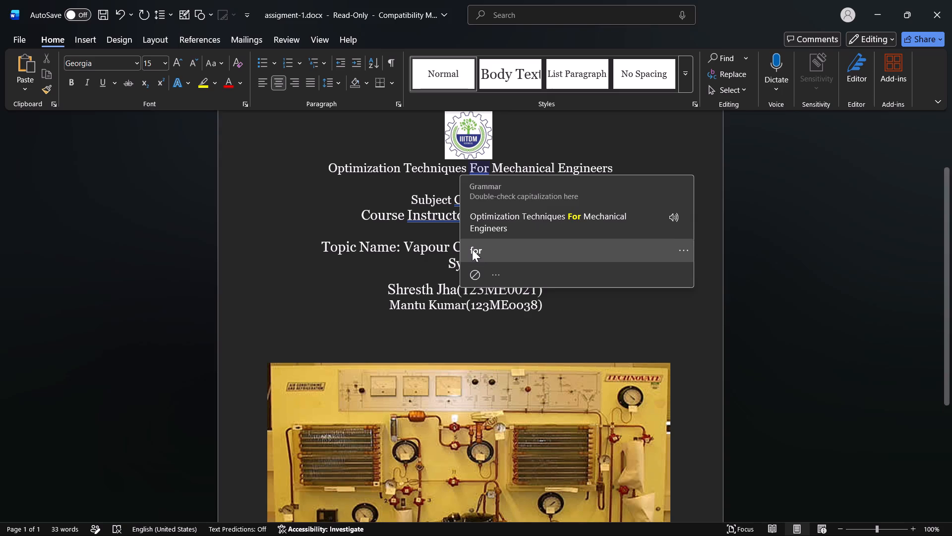
click(472, 249)
click(468, 199)
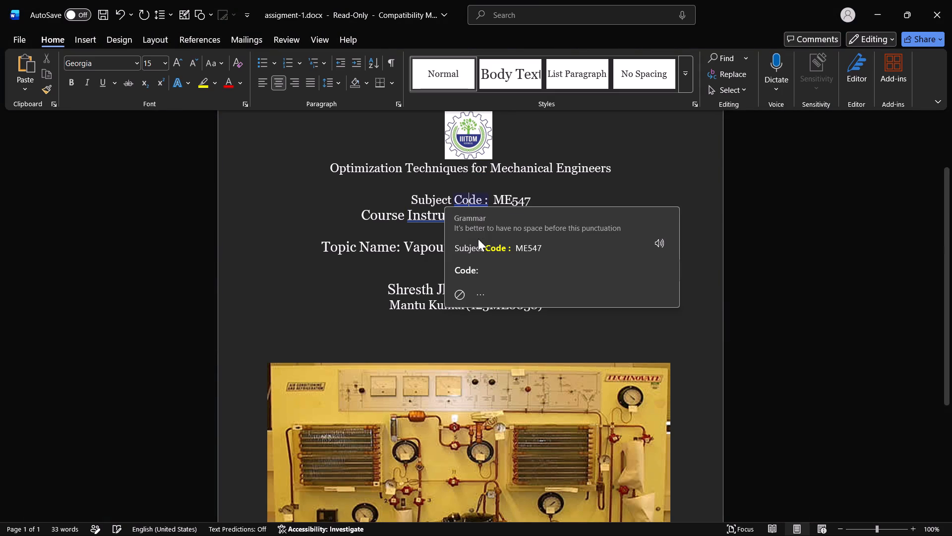
click(470, 267)
click(442, 215)
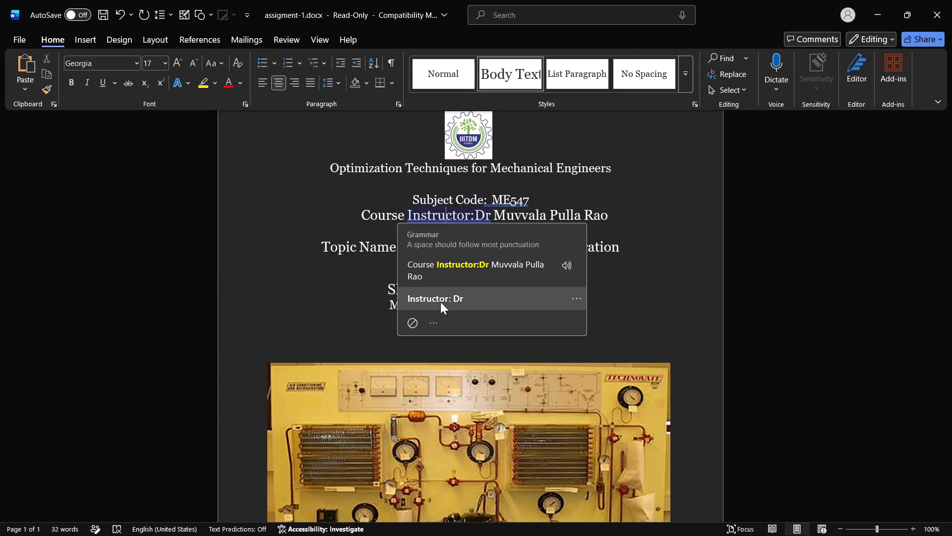
click(440, 302)
click(517, 215)
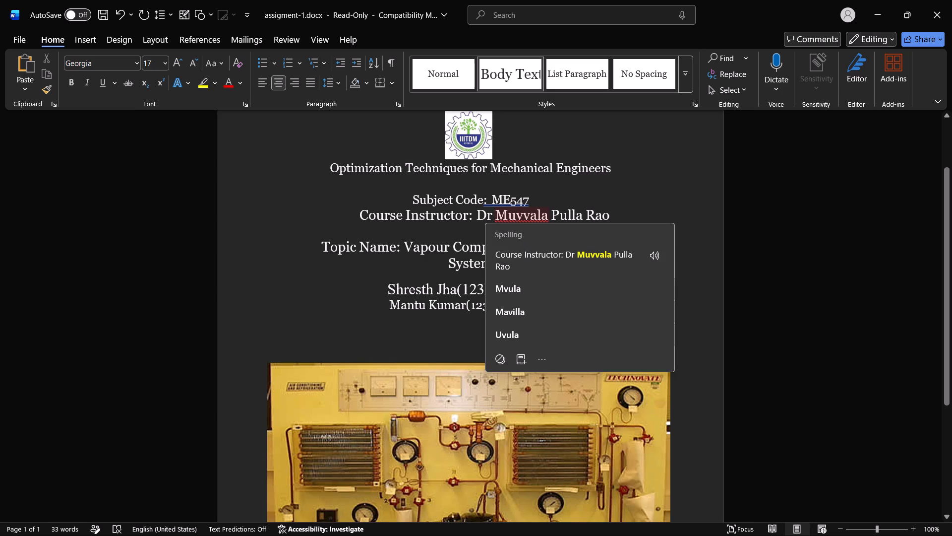
click(314, 210)
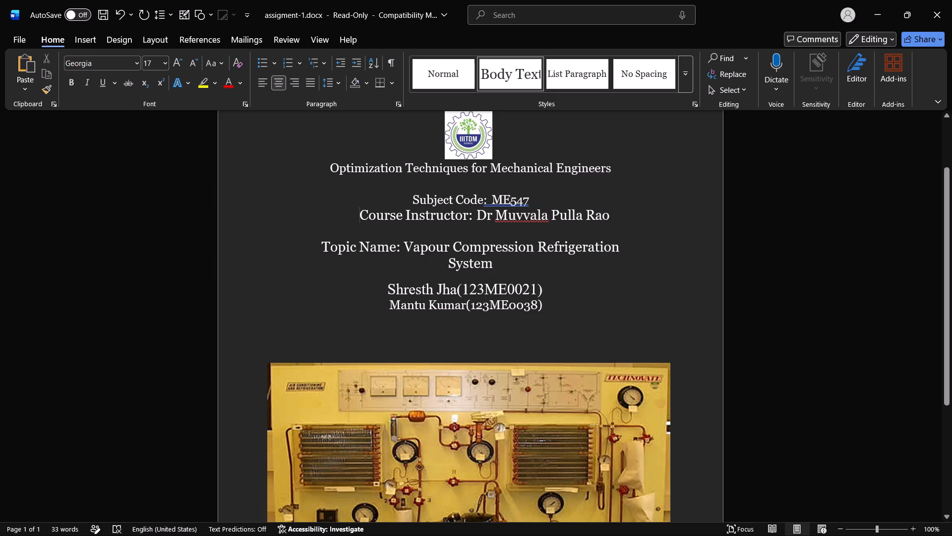
Delete the topic text "Vapour Compression Refrigeration System" after "Topic Name:" on the cover page.
drag(497, 263, 434, 246)
key(BackSpace)
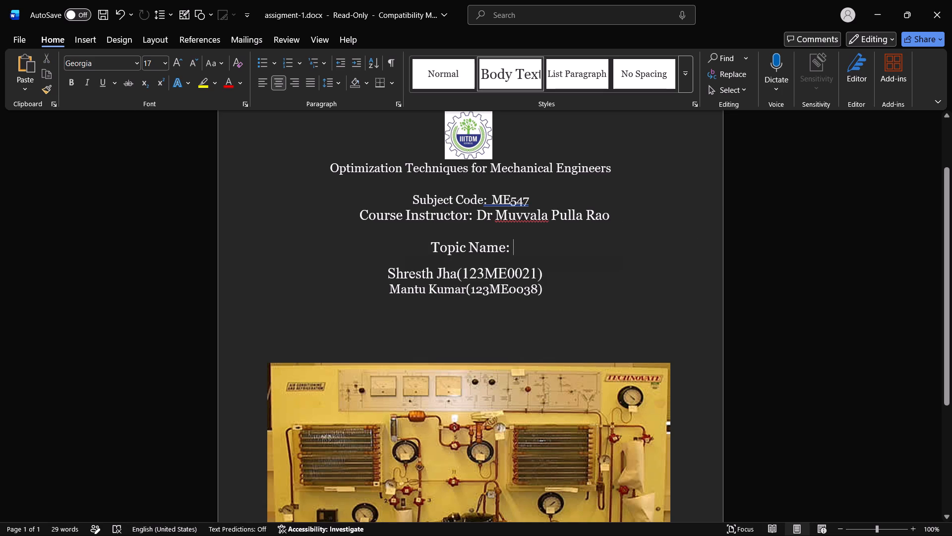
Accept the spacing correction in the subject code line so it reads "Subject Code: ME547".
scroll(489, 305, down, 1)
scroll(490, 306, up, 3)
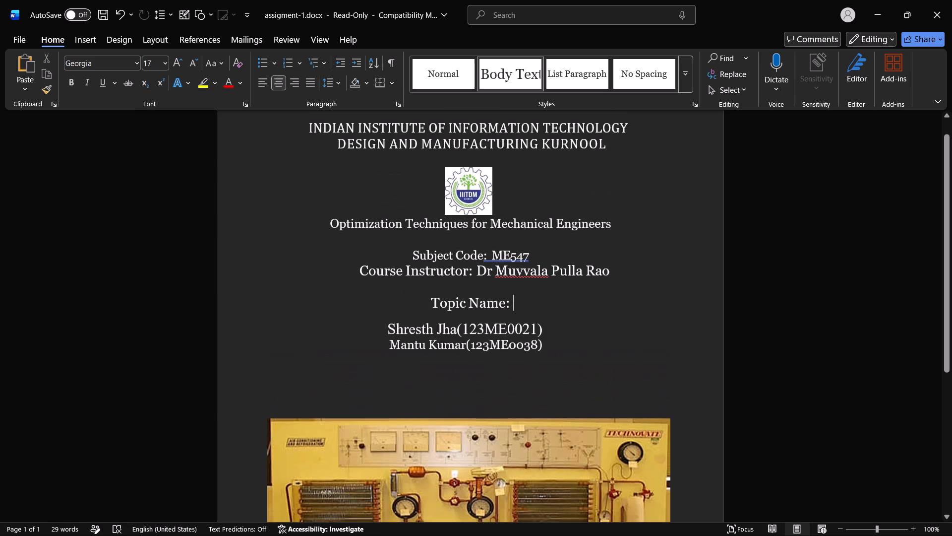
click(514, 264)
click(508, 323)
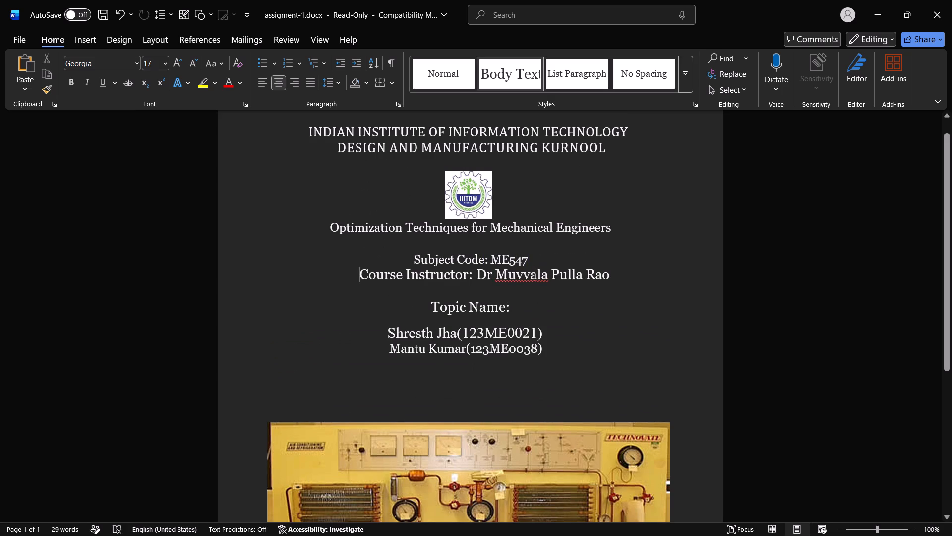
Place the text cursor after "Topic Name:" and switch to Chrome by opening a new window.
click(513, 307)
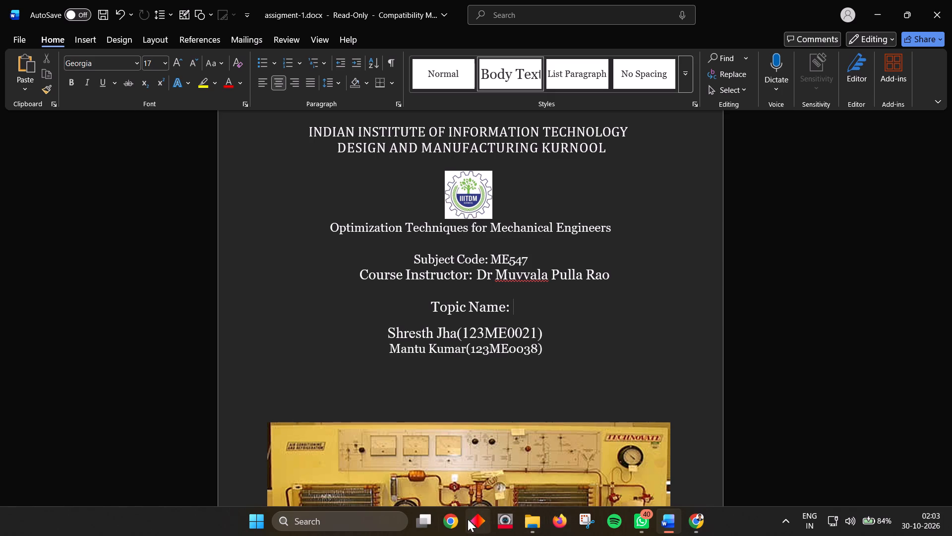
click(455, 519)
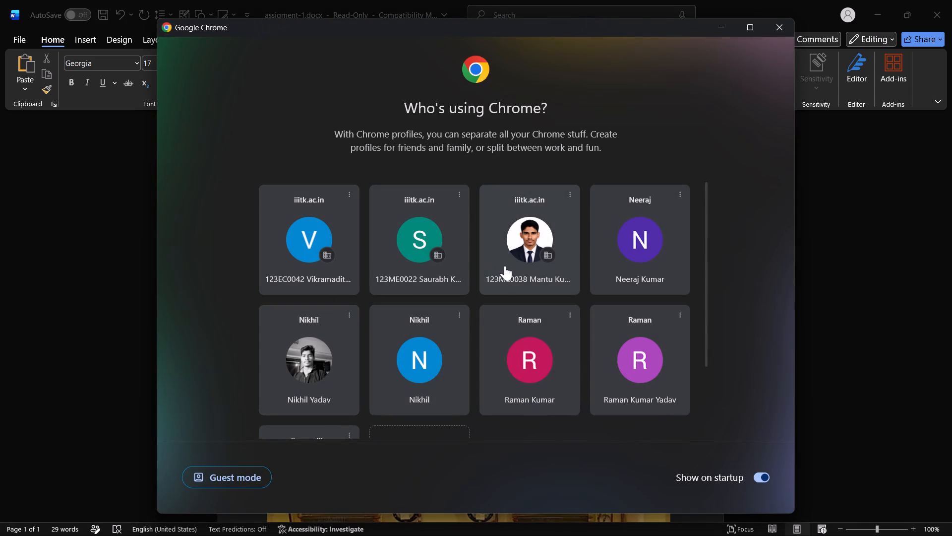
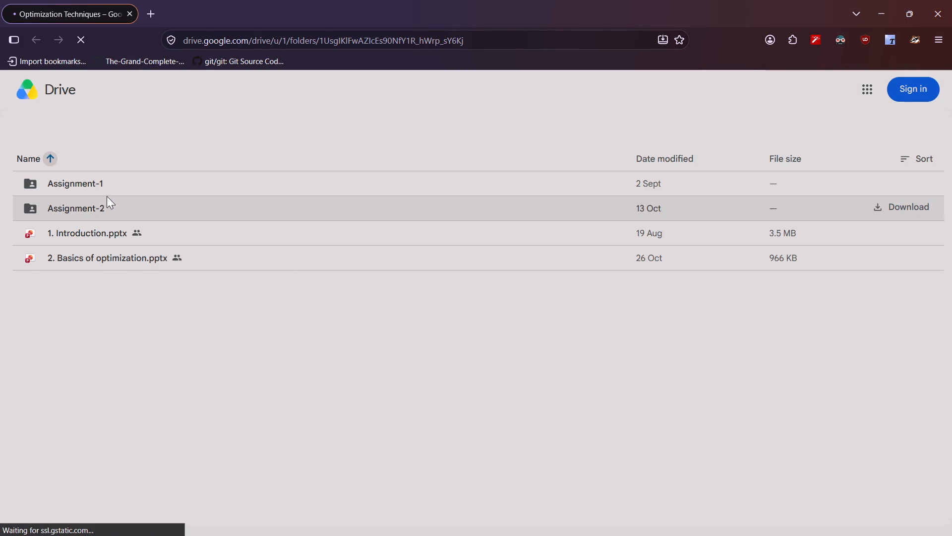
Open the Assignment-2 folder in Drive, then download and open the spreadsheet "Optimization Assignments Details_2.xlsx".
click(79, 206)
double_click(79, 206)
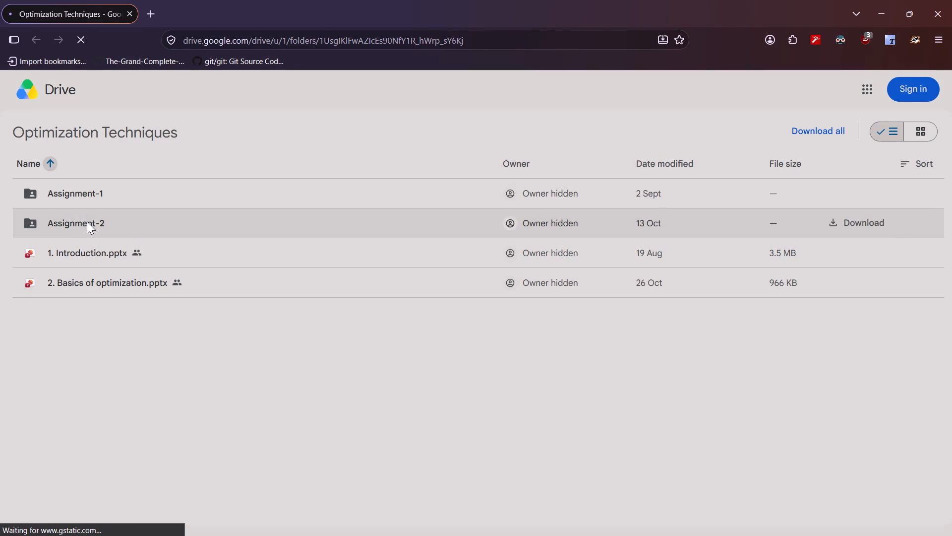
double_click(87, 221)
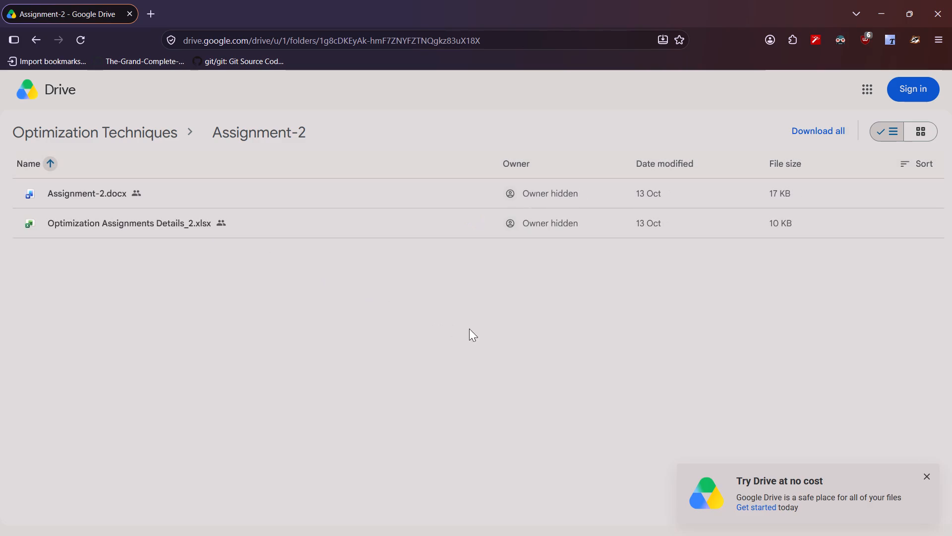
double_click(116, 222)
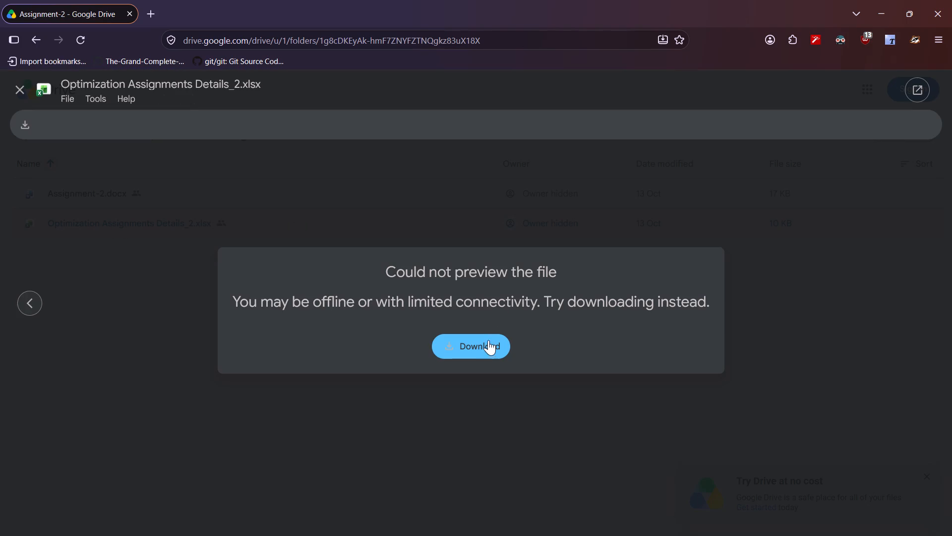
click(484, 346)
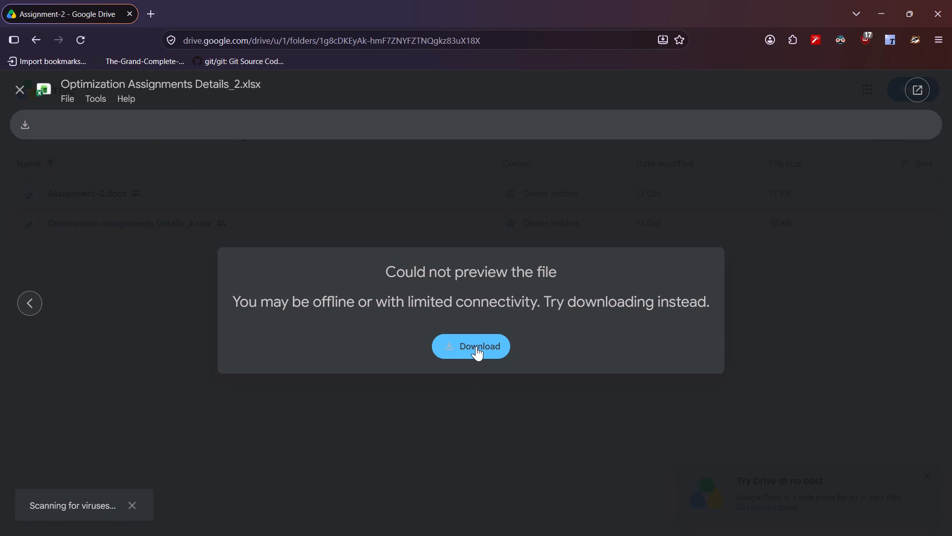
click(476, 346)
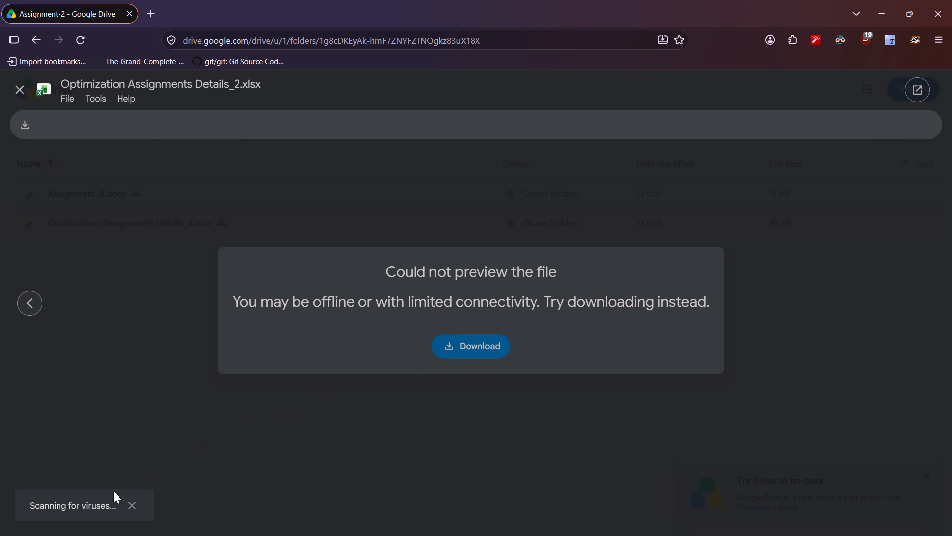
click(584, 78)
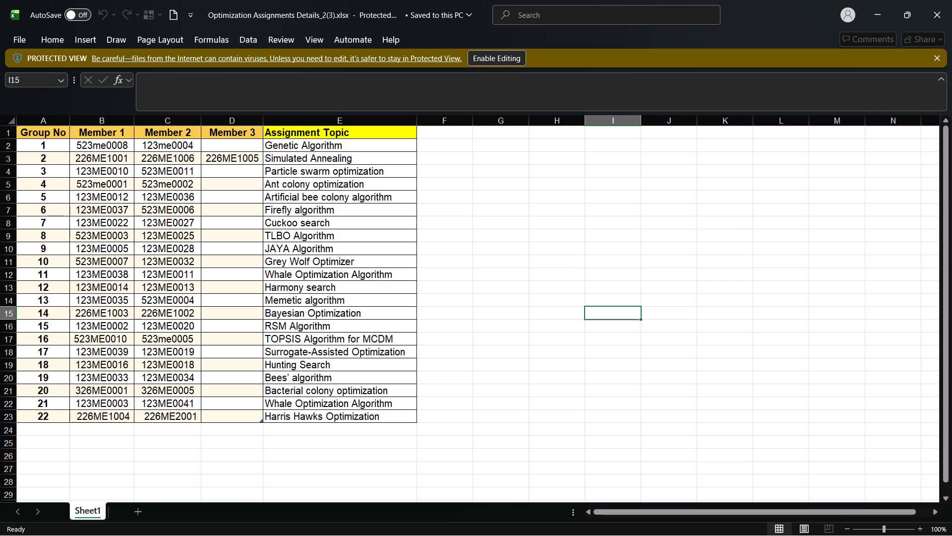
Copy the group 11 topic "Whale Optimization Algorithm" from the spreadsheet and paste it after "Topic Name:" in the Word document.
click(270, 276)
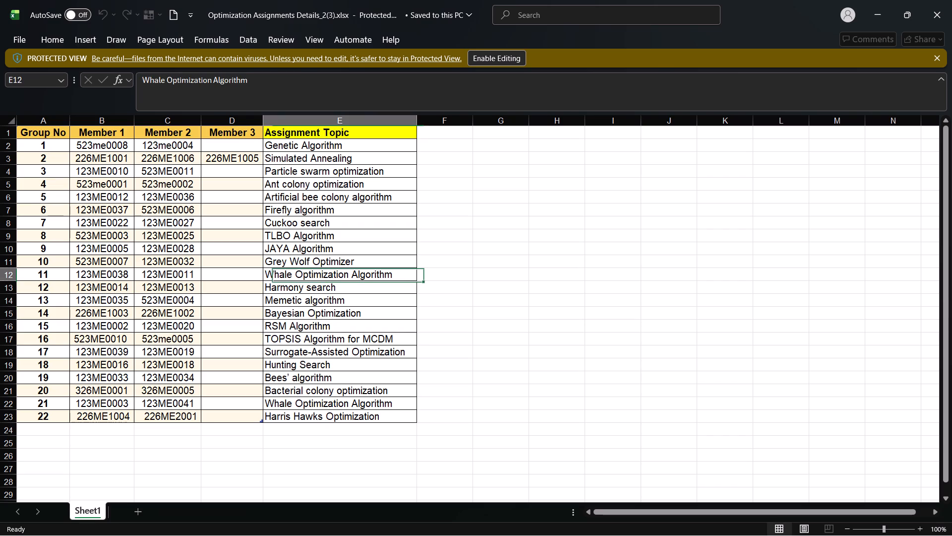
key(ctrl+c)
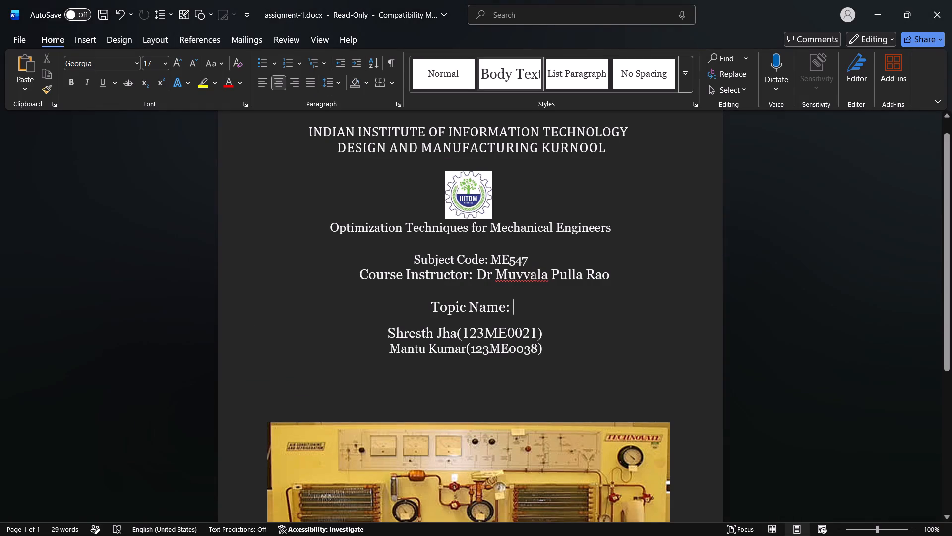
key(ctrl+v)
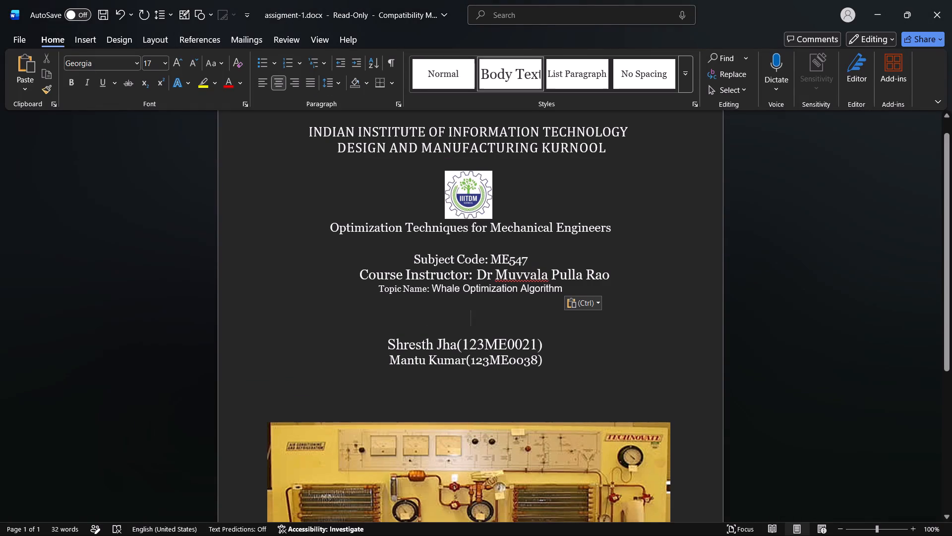
Set the font of the pasted topic text "Whale Optimization Algorithm" to Times New Roman.
drag(432, 288, 544, 291)
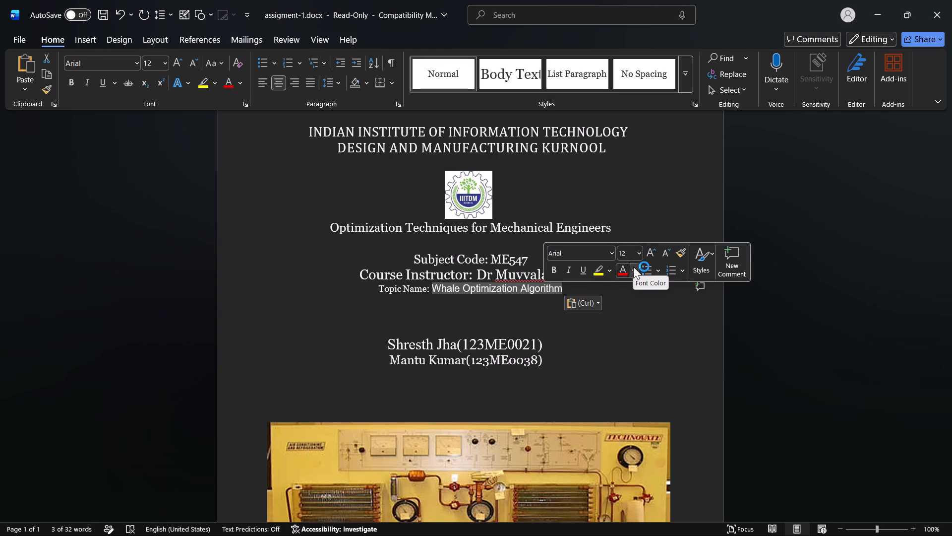
click(592, 255)
Format the pasted topic "Whale Optimization Algorithm" in Word as Times New Roman, size 14.
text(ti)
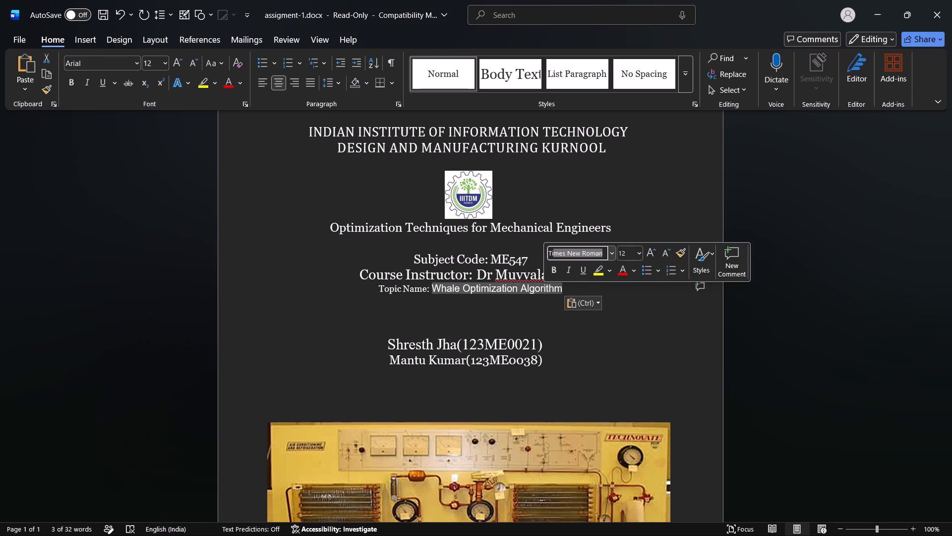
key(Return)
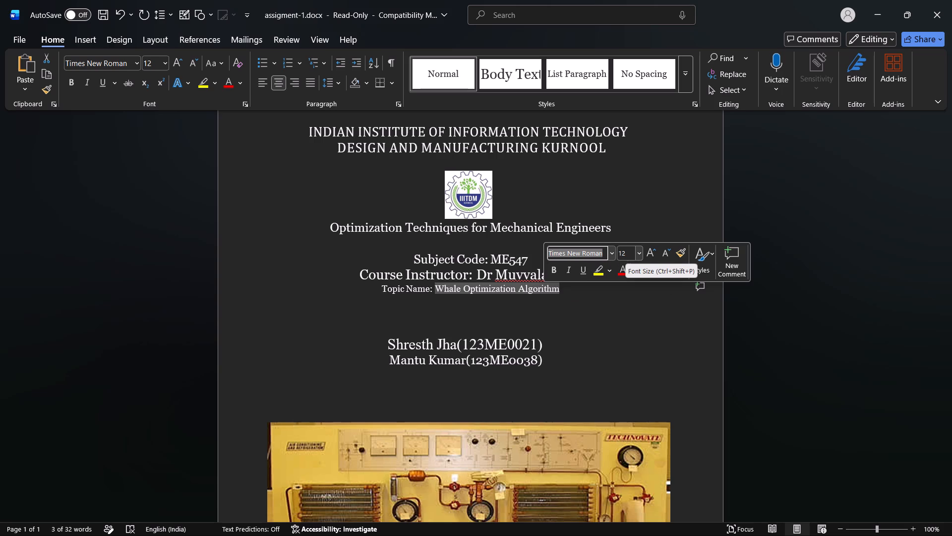
click(640, 251)
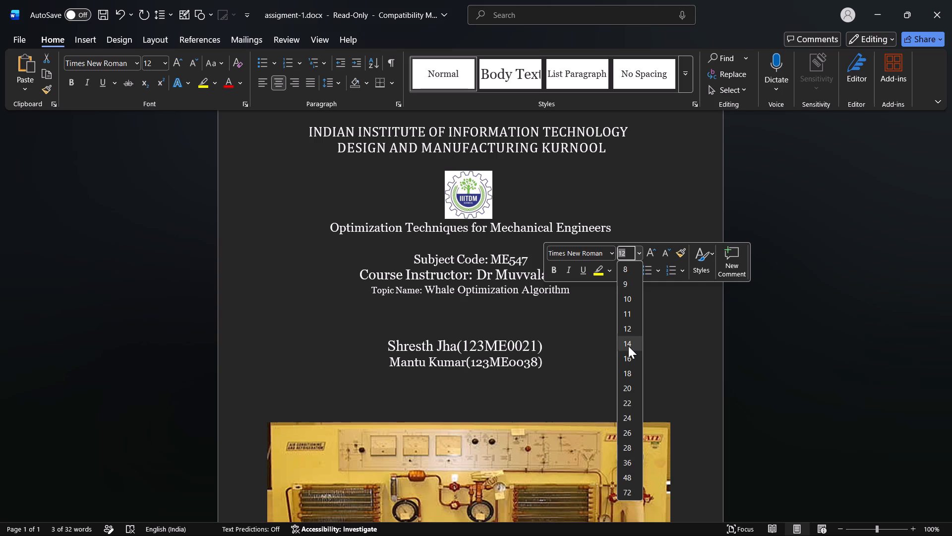
click(628, 346)
click(456, 317)
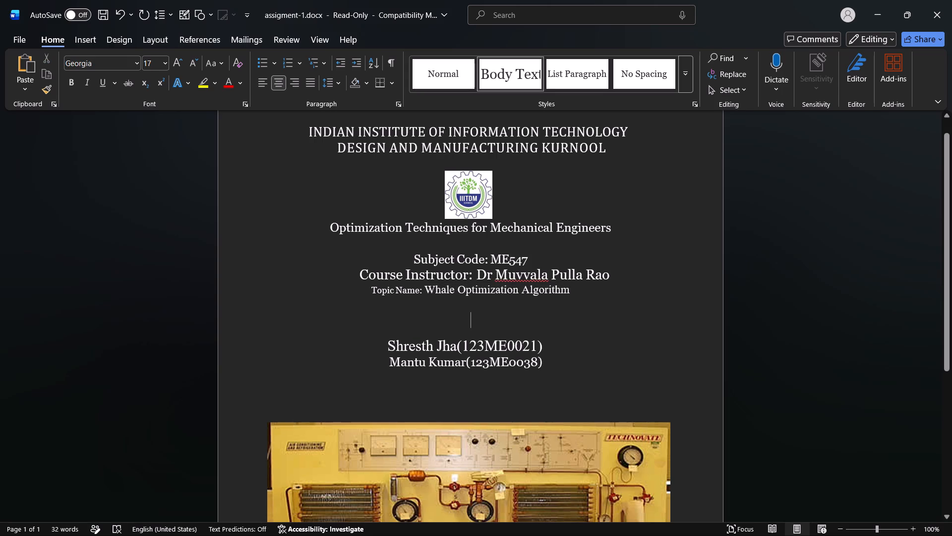
Make both the topic "Whale Optimization Algorithm" and its label "Topic Name:" bold.
drag(425, 287, 569, 288)
click(578, 267)
click(514, 315)
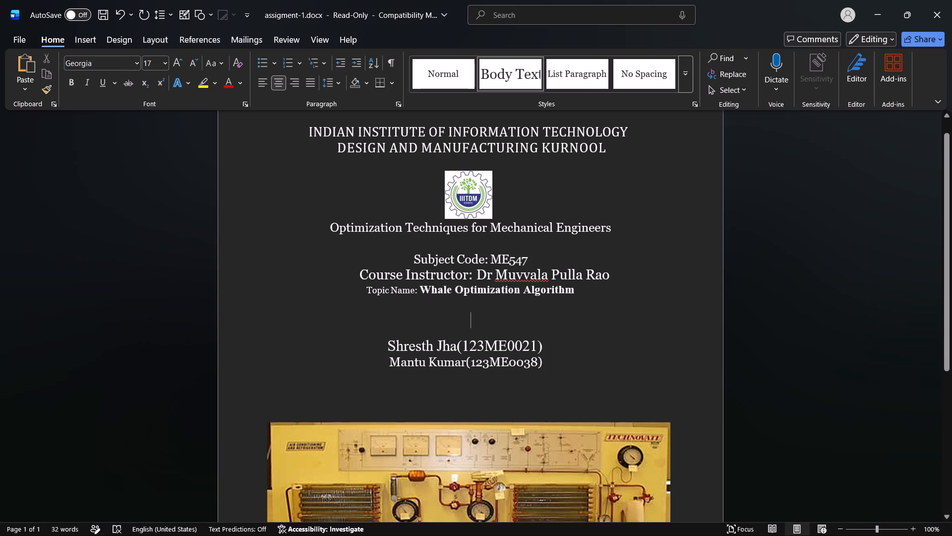
drag(366, 287, 422, 287)
click(429, 261)
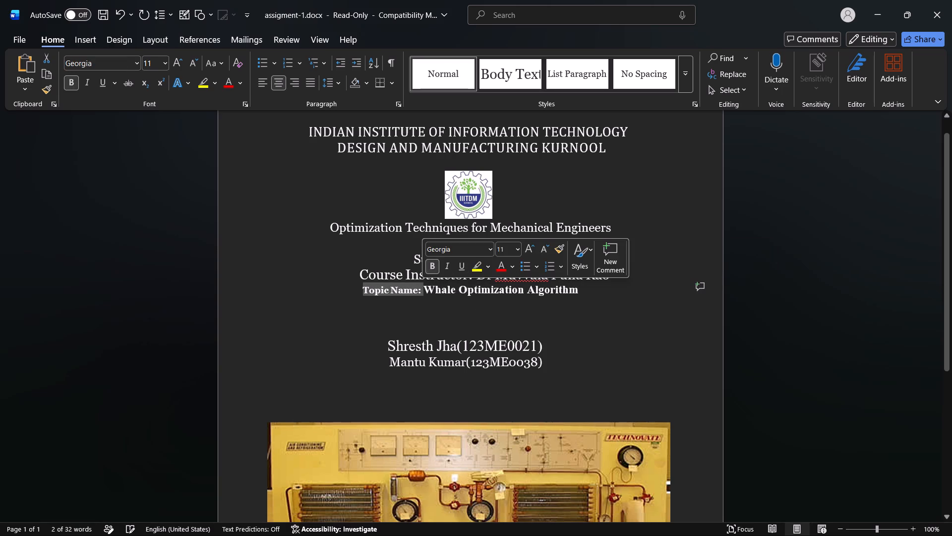
click(490, 312)
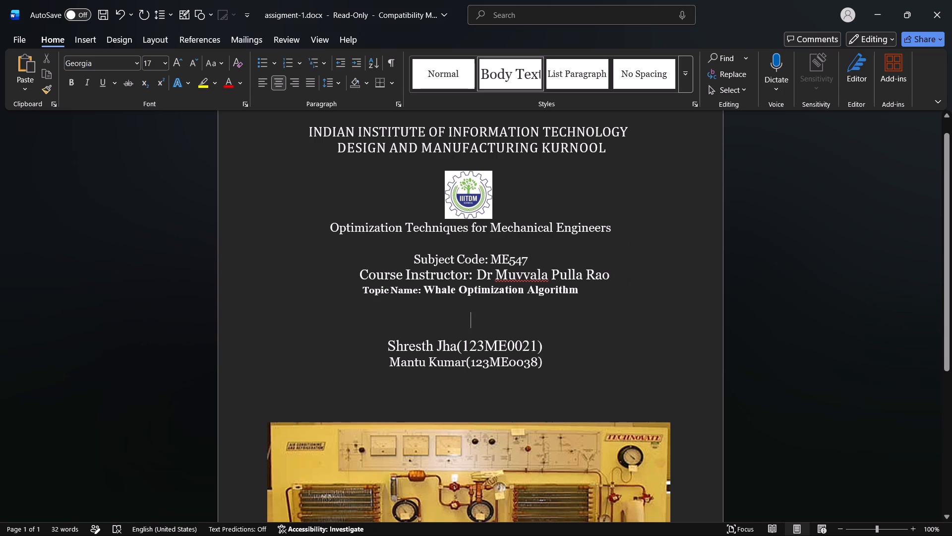
Remove the empty lines between the topic line and the student names on the cover page.
key(BackSpace)
click(446, 317)
key(BackSpace)
key(BackSpace)
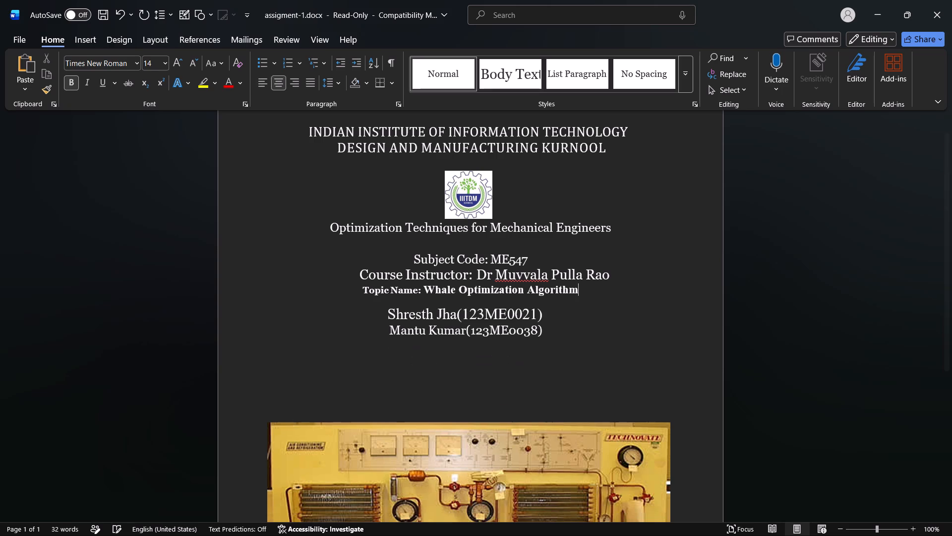
Switch to the Chrome window showing the IIITDM Kurnool AIMS page and open a new tab.
scroll(634, 317, up, 3)
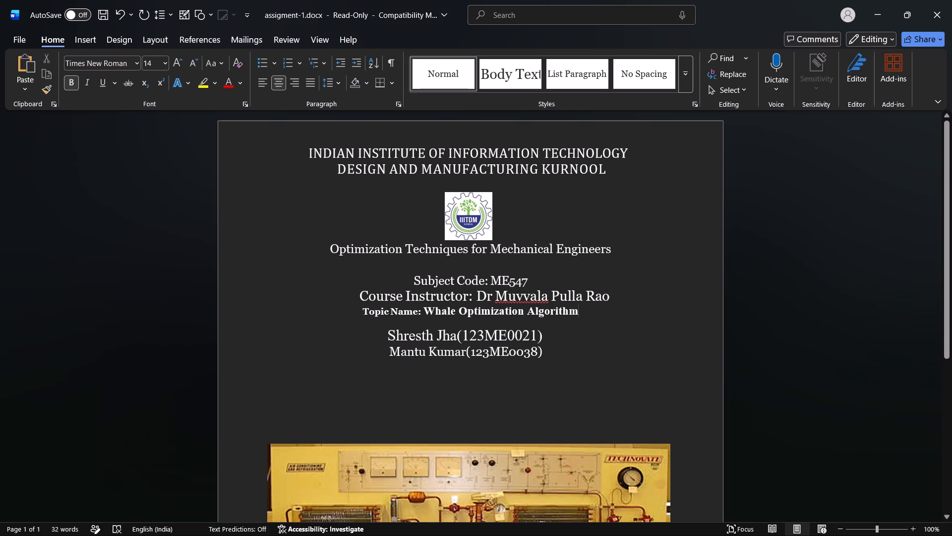
scroll(605, 337, down, 4)
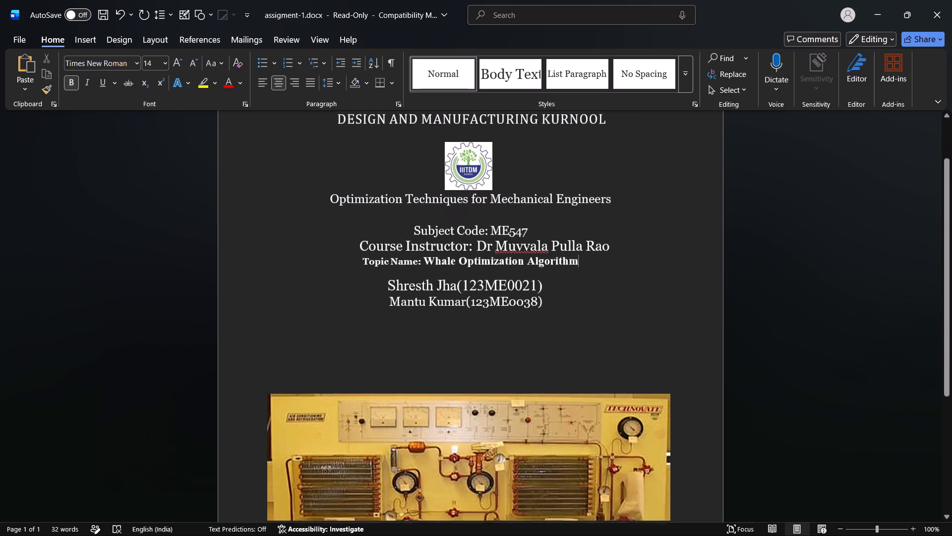
scroll(605, 337, down, 3)
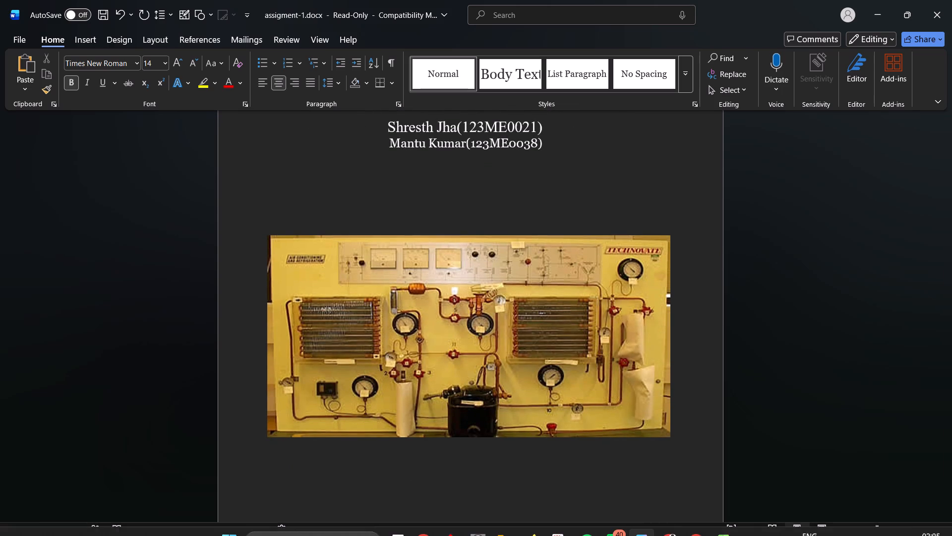
click(672, 524)
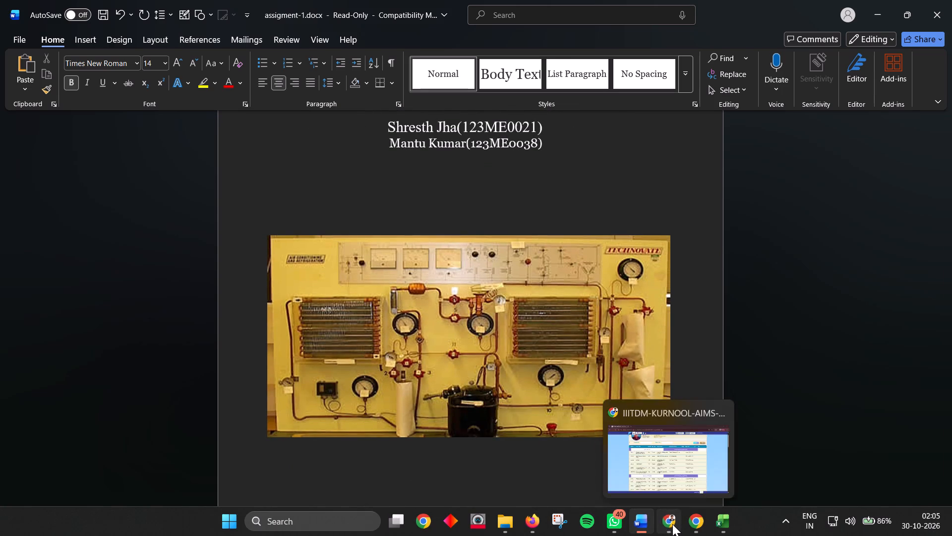
click(183, 4)
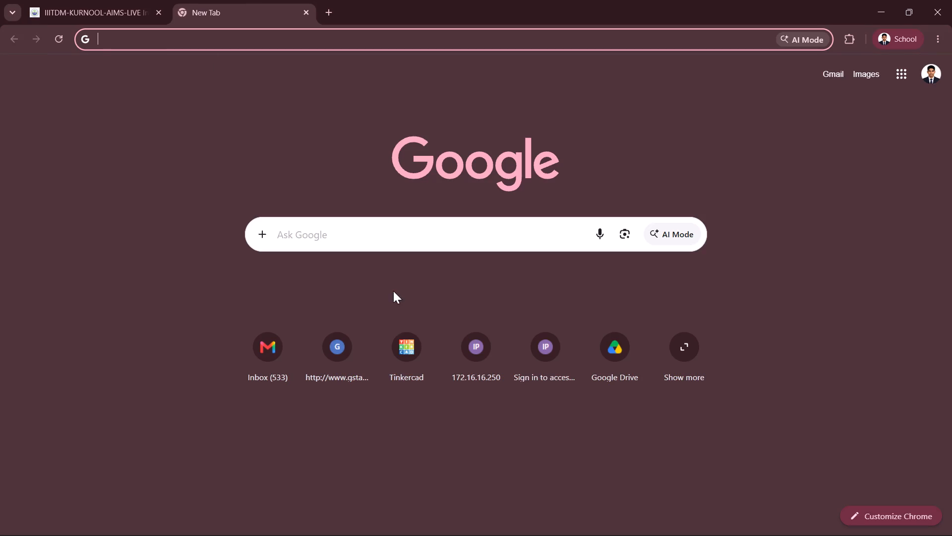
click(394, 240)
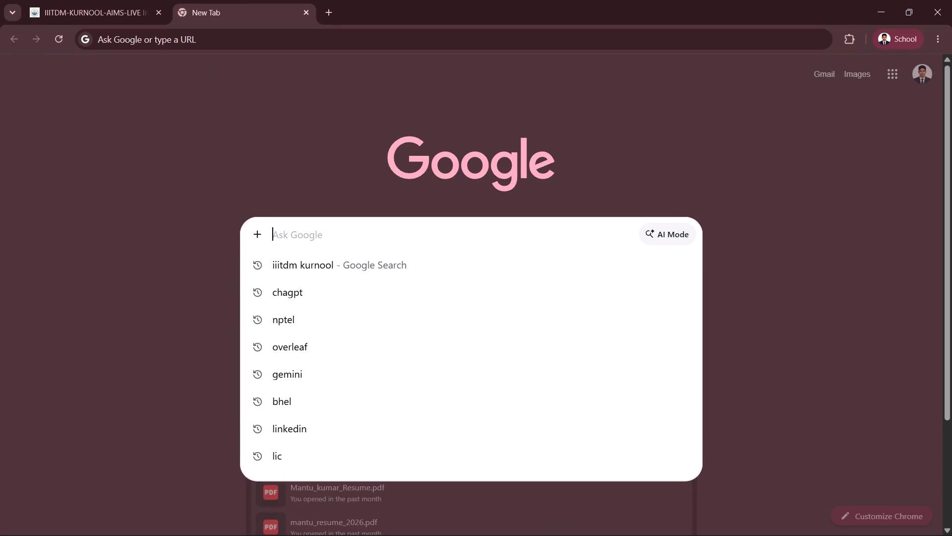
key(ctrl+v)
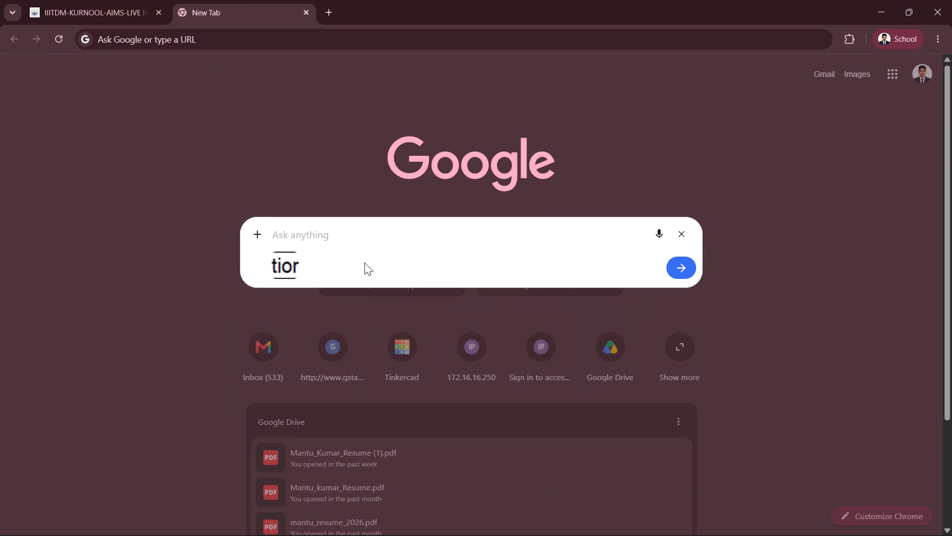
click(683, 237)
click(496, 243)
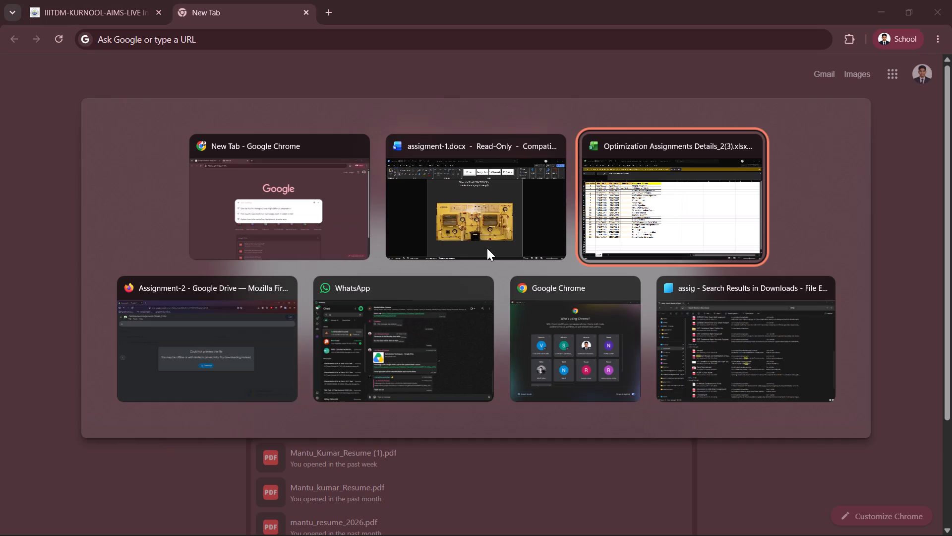
Switch back to the Word cover page and copy the topic text "Whale Optimization Algorithm".
click(492, 229)
scroll(532, 220, up, 3)
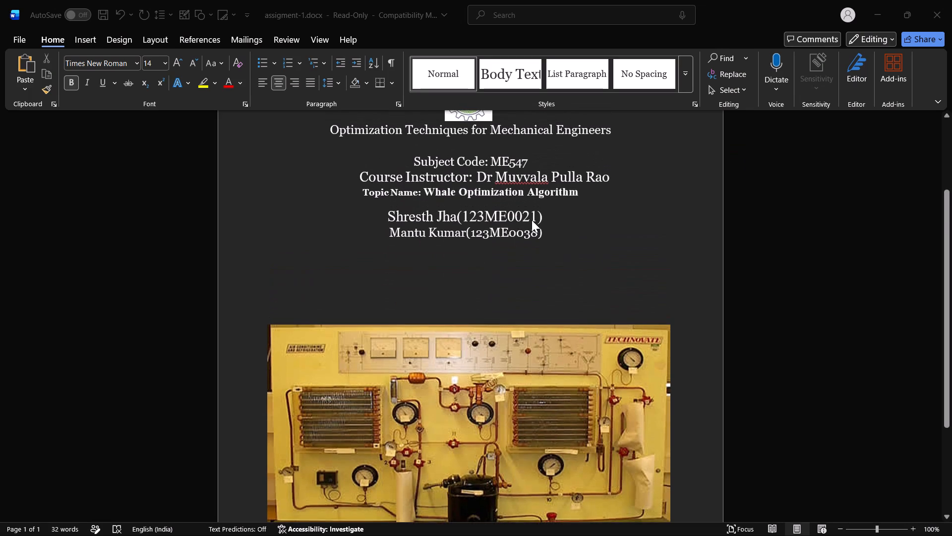
click(431, 189)
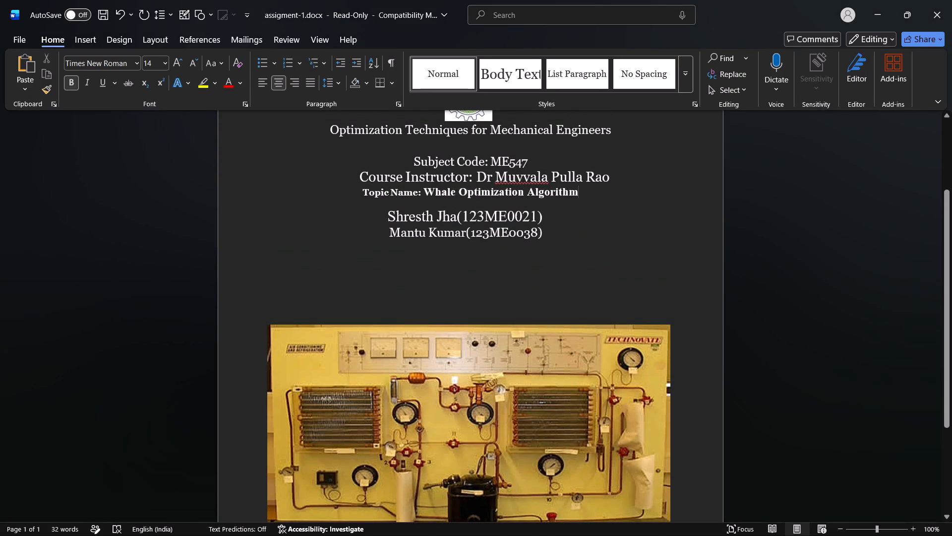
drag(586, 193, 438, 193)
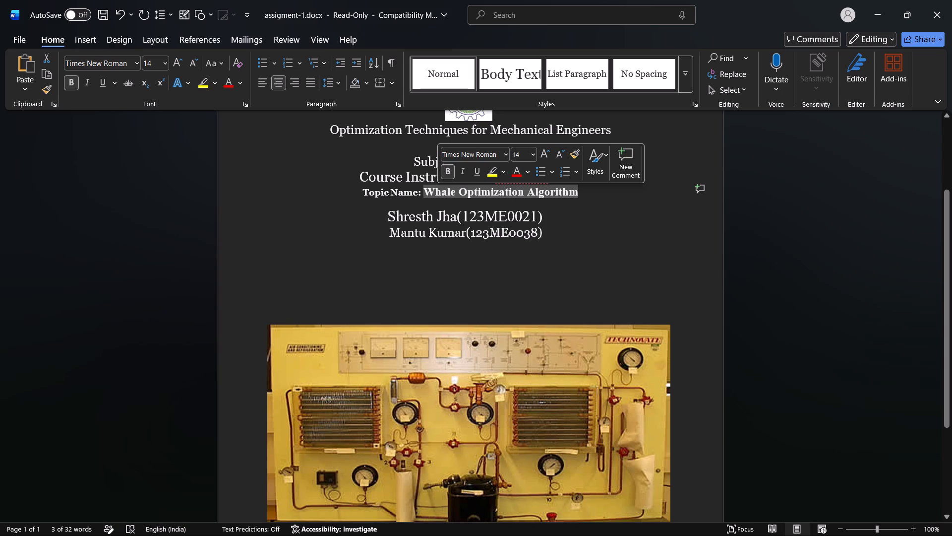
click(649, 219)
drag(588, 194, 501, 193)
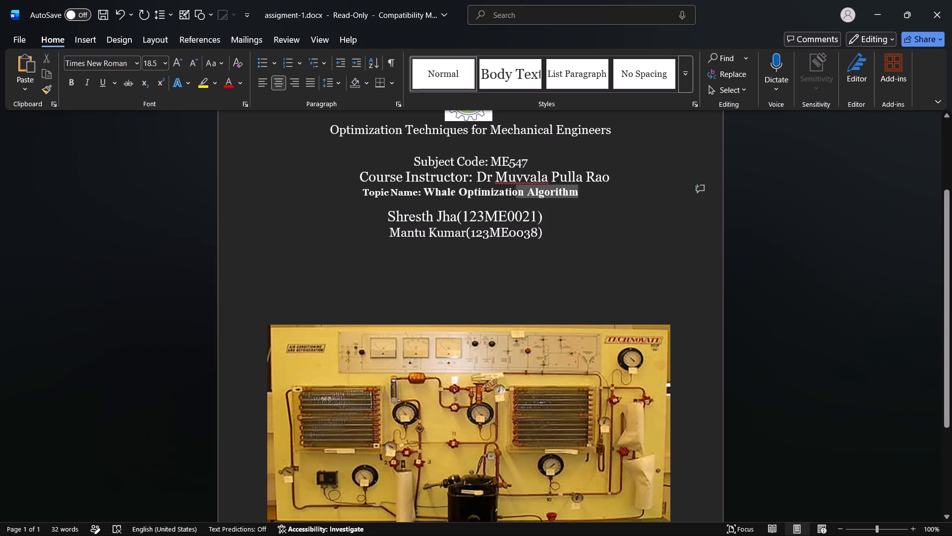
drag(501, 193, 435, 193)
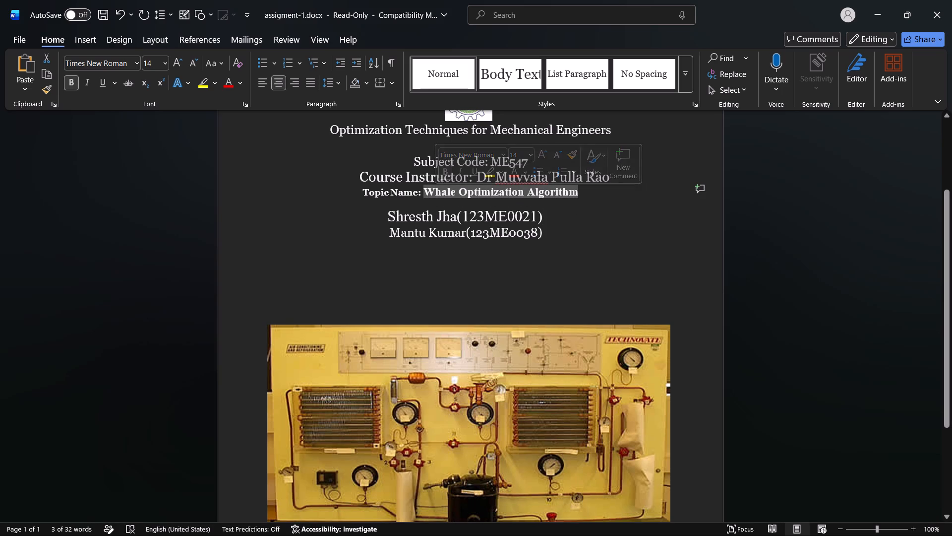
click(700, 188)
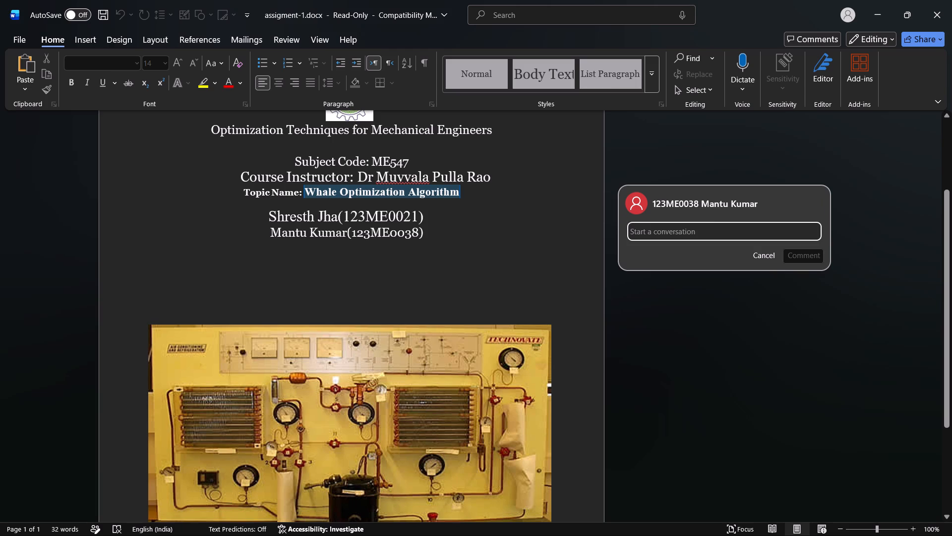
click(756, 253)
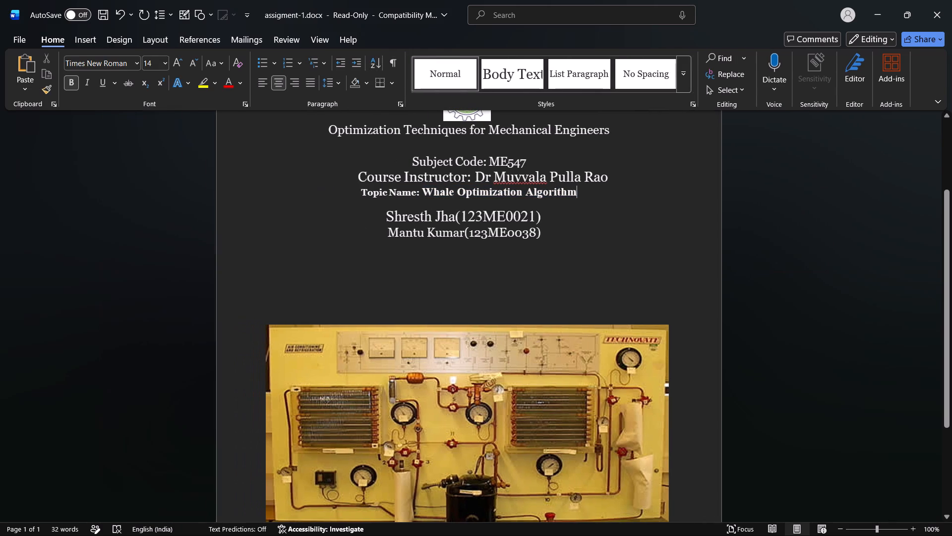
drag(424, 191, 592, 193)
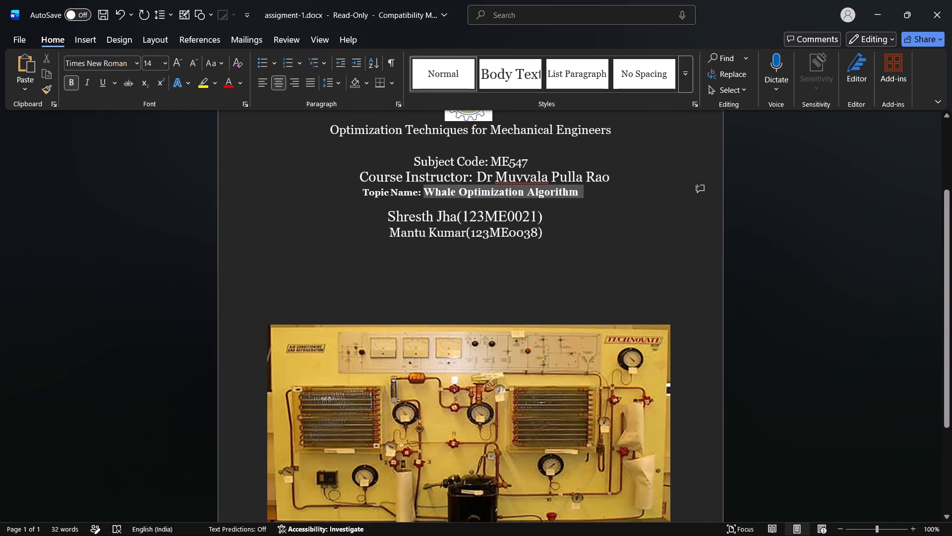
drag(592, 193, 593, 193)
key(ctrl+c)
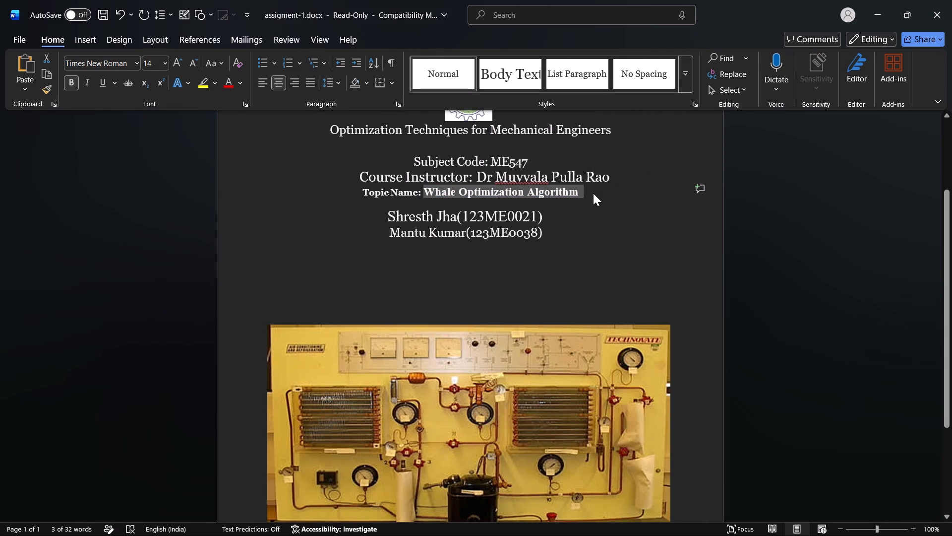
Switch to Chrome and search Google for "Whale Optimization Algorithm image", using the copied topic text.
click(507, 215)
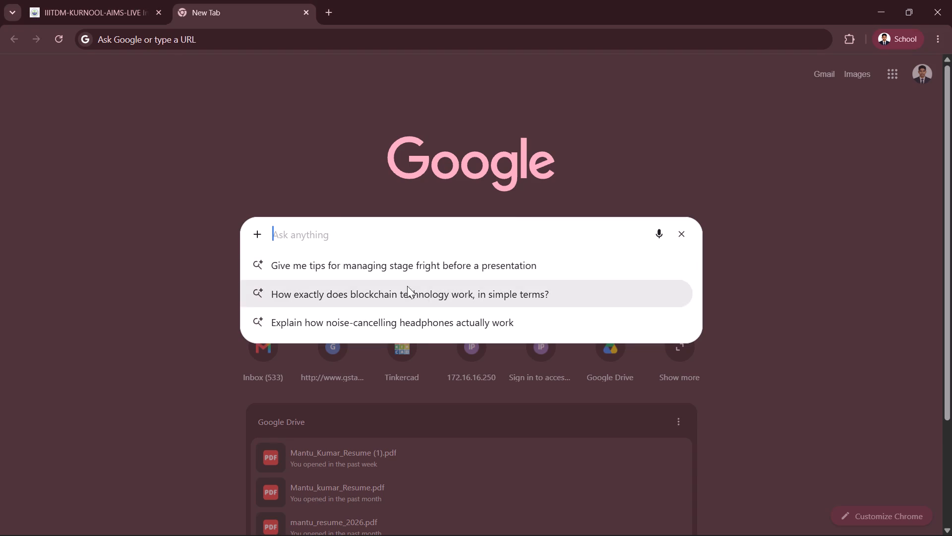
click(377, 235)
key(ctrl+v)
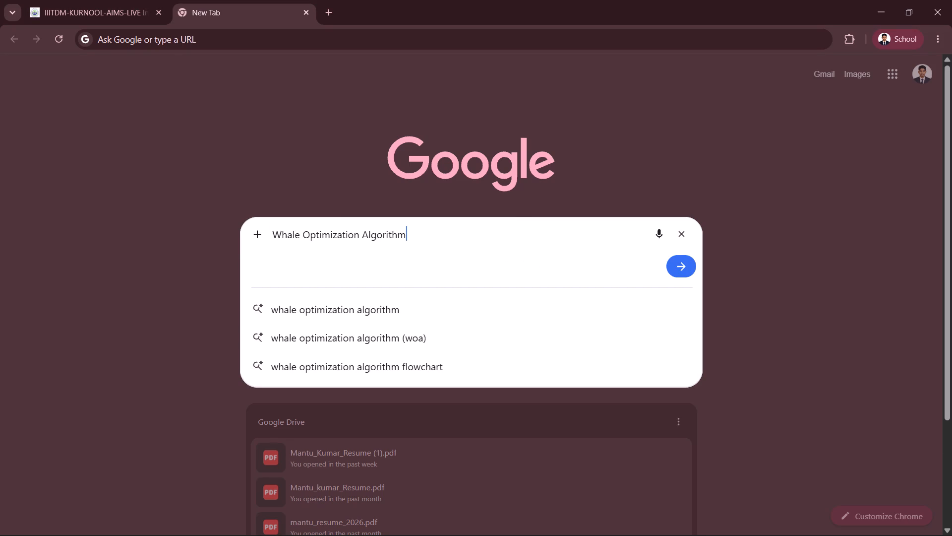
key(space)
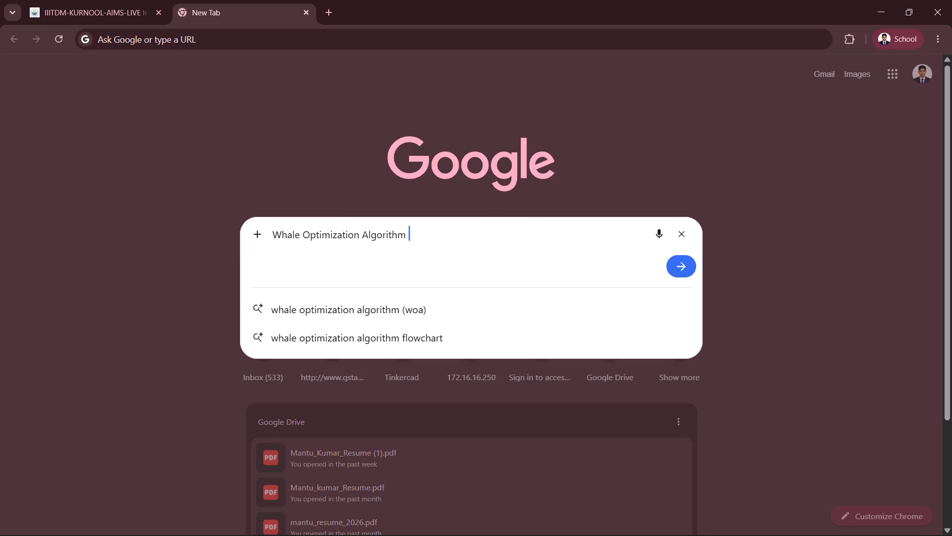
text(image)
key(space)
key(Return)
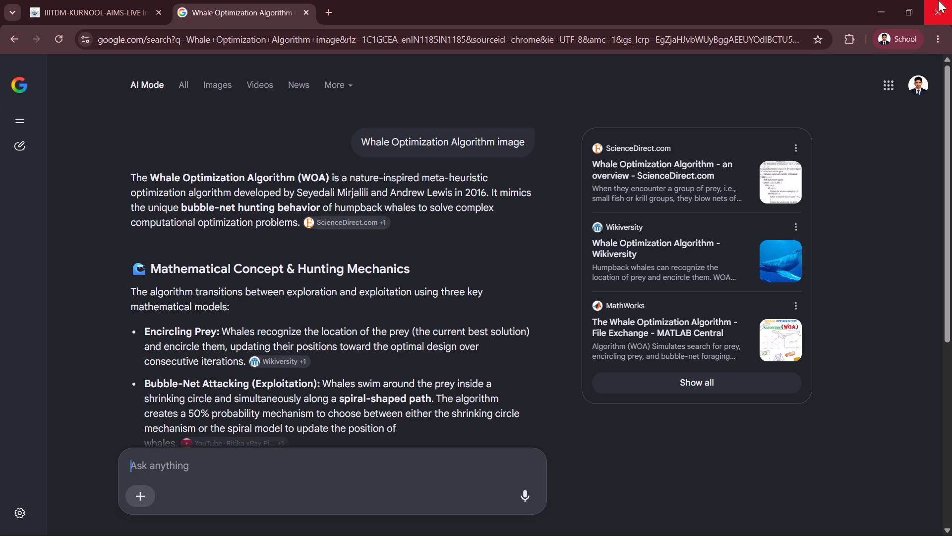
Show the image results for the Whale Optimization Algorithm search and preview the spiral bubble-net photo from Medium.
click(220, 85)
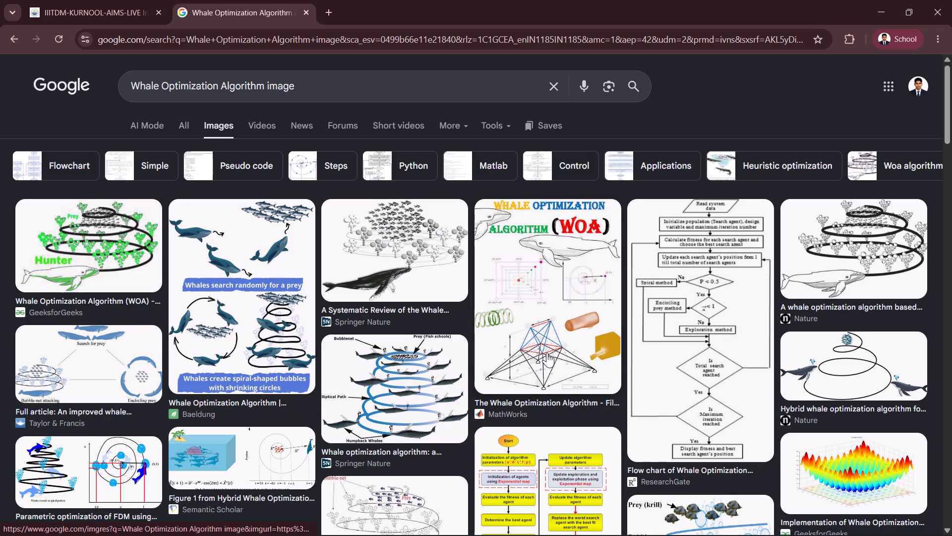
scroll(547, 352, down, 5)
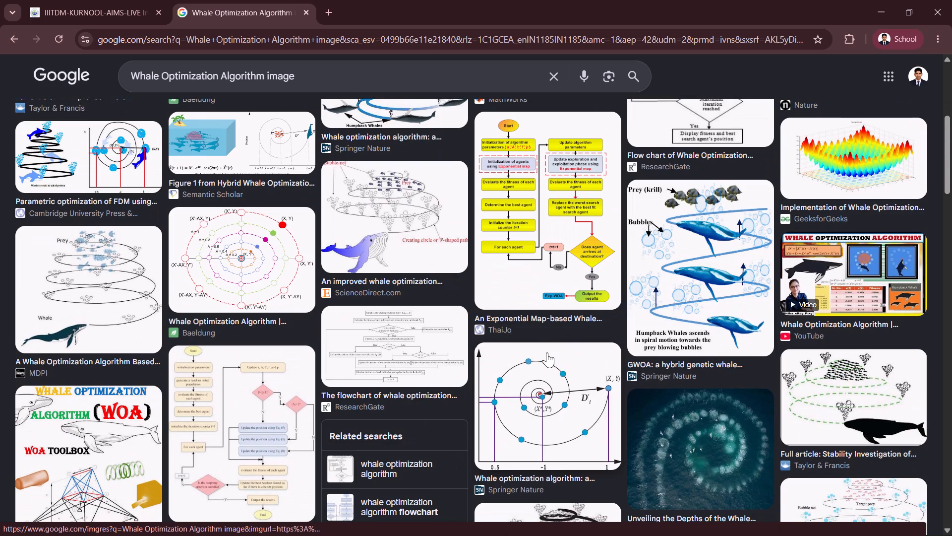
scroll(547, 352, down, 4)
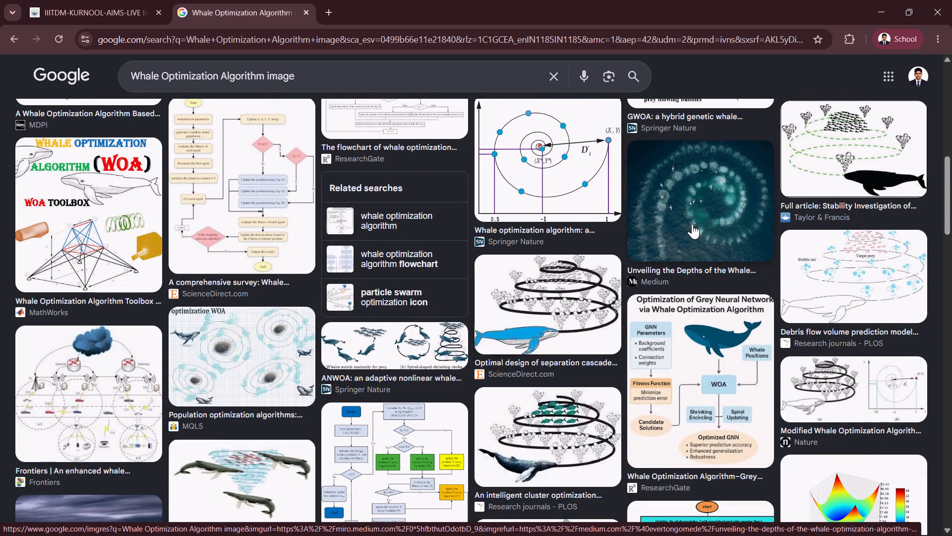
scroll(692, 224, down, 2)
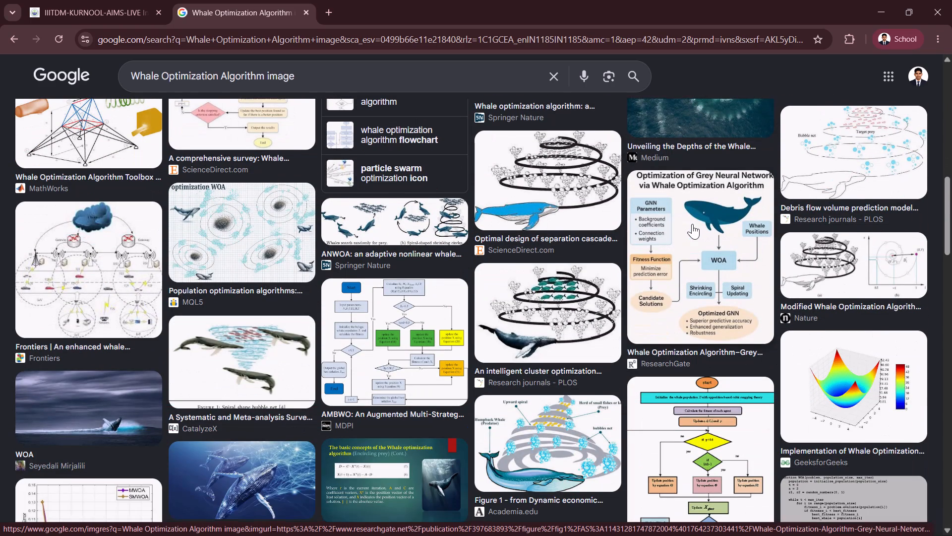
scroll(692, 224, up, 2)
click(693, 223)
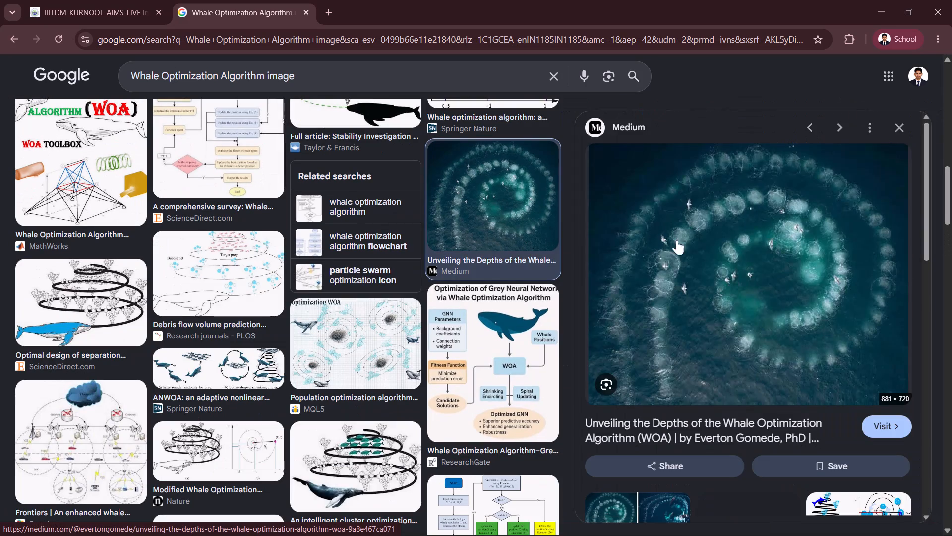
Open the source Medium article of the spiral bubble-net photo in a new tab and examine the picture there.
right_click(779, 279)
click(805, 239)
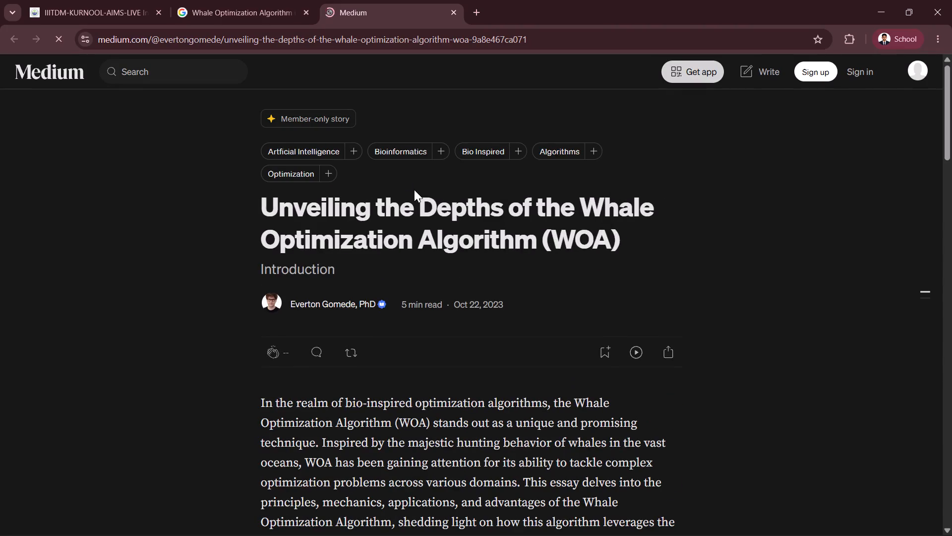
scroll(481, 298, down, 2)
scroll(482, 300, up, 1)
scroll(482, 300, down, 6)
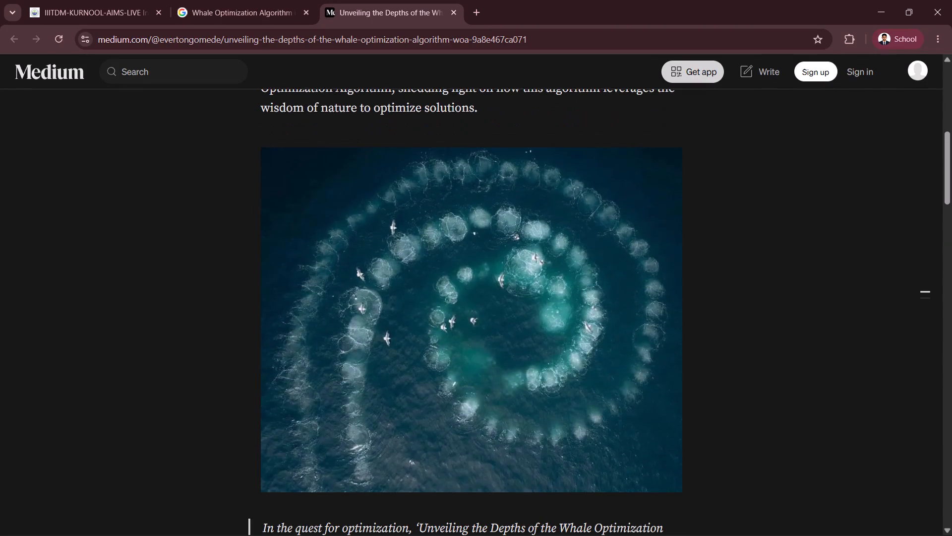
scroll(501, 343, down, 4)
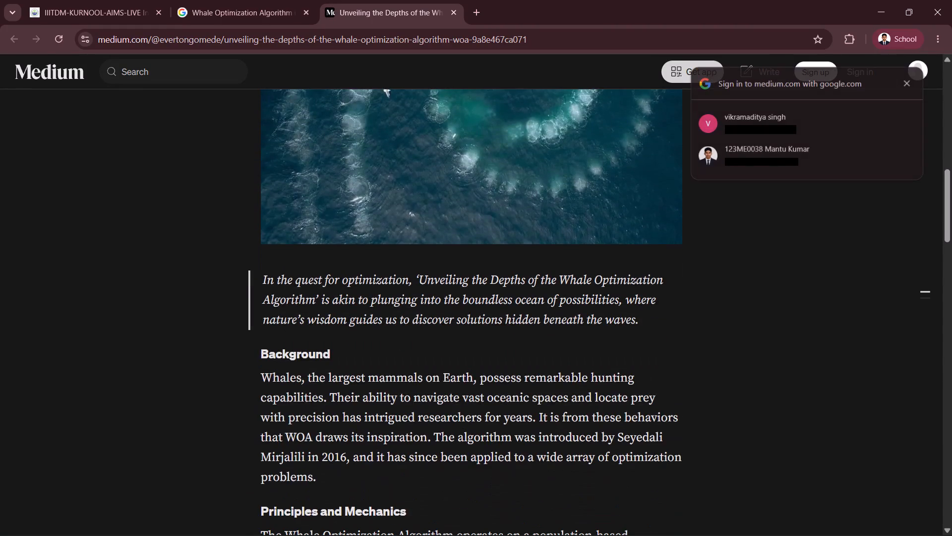
scroll(501, 343, up, 8)
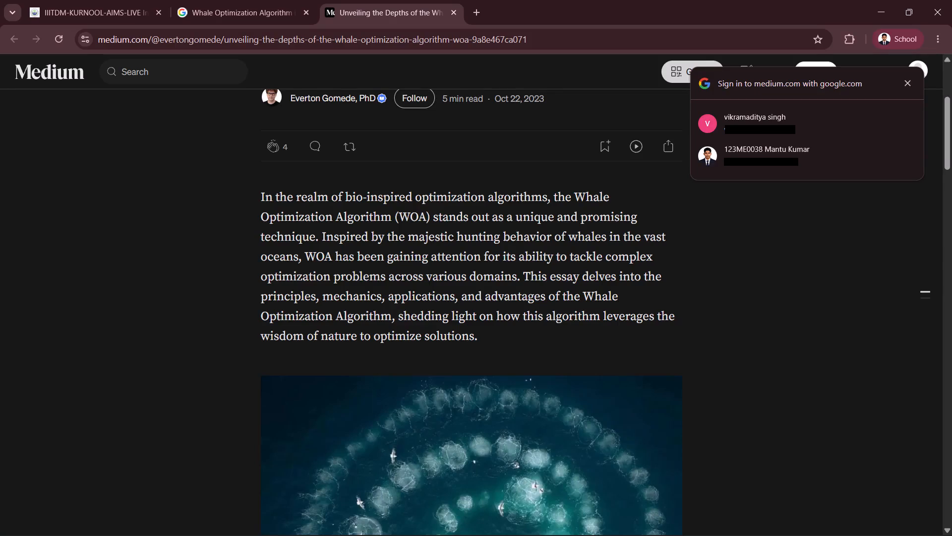
scroll(501, 338, down, 4)
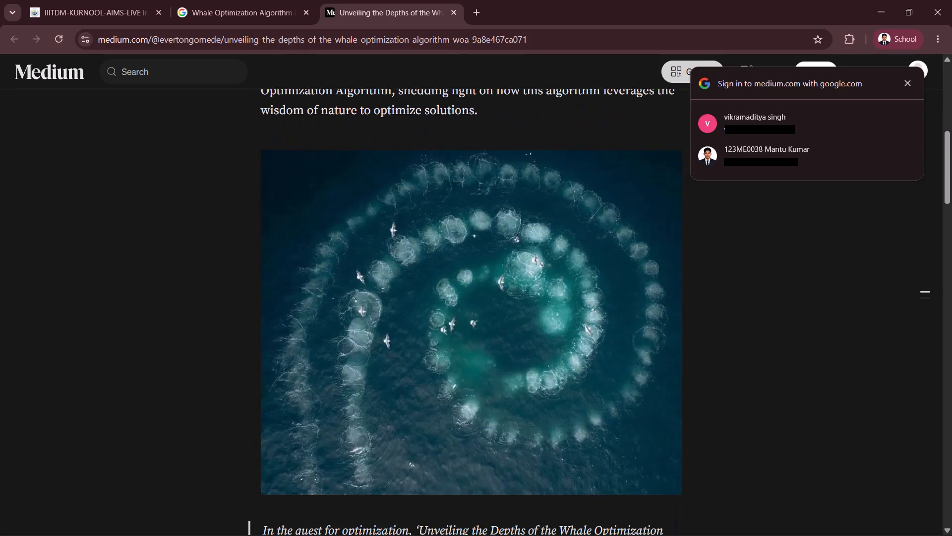
scroll(503, 335, up, 4)
Return to the Google image results tab and look through more whale pictures for a suitable cover-page image.
click(243, 0)
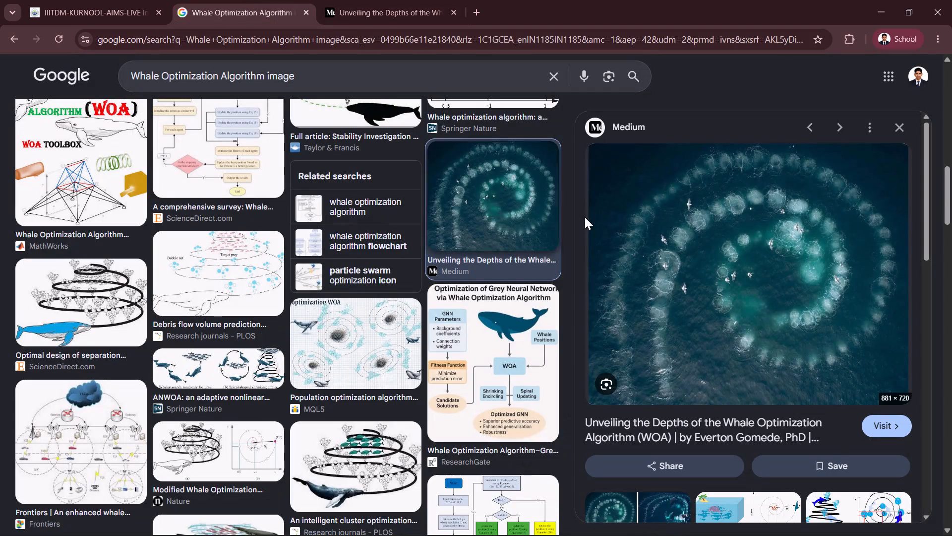
scroll(554, 251, down, 4)
scroll(738, 352, down, 6)
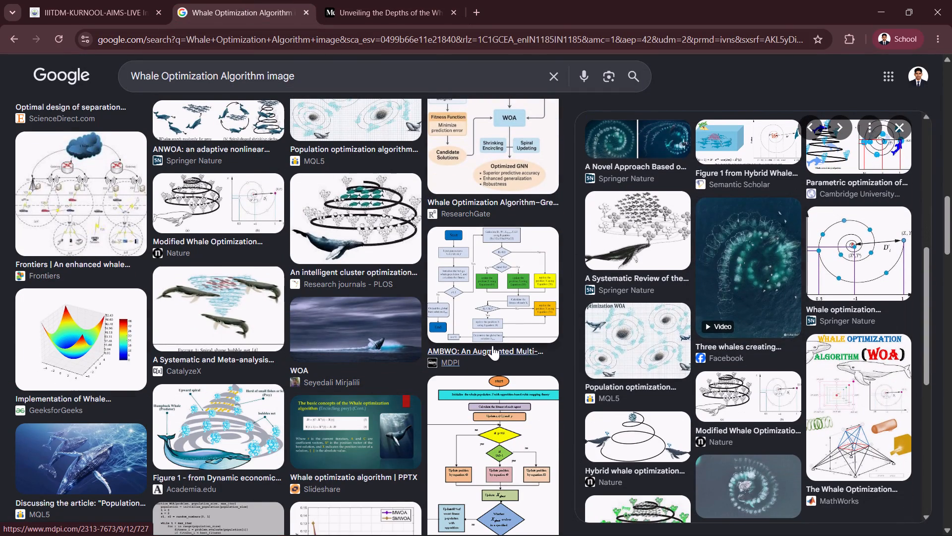
scroll(492, 345, down, 1)
scroll(805, 307, down, 5)
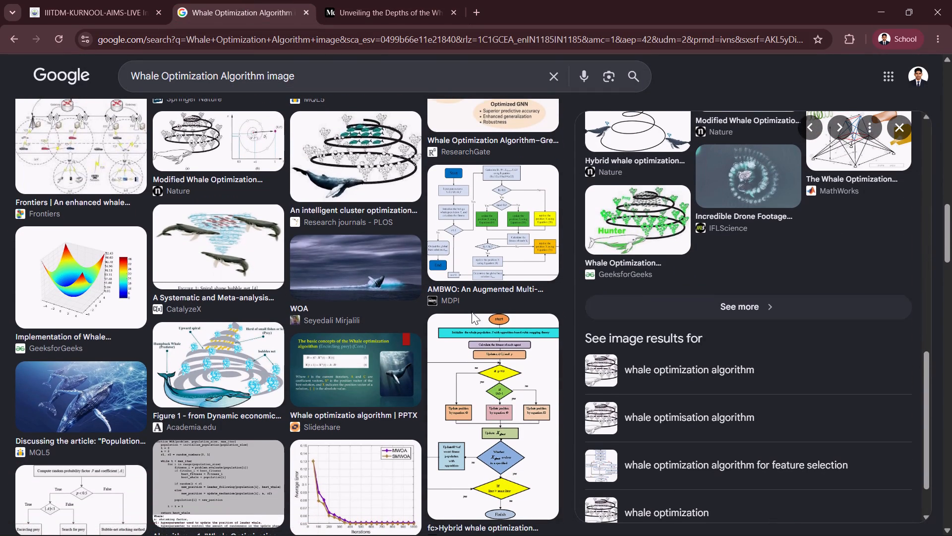
scroll(306, 312, down, 6)
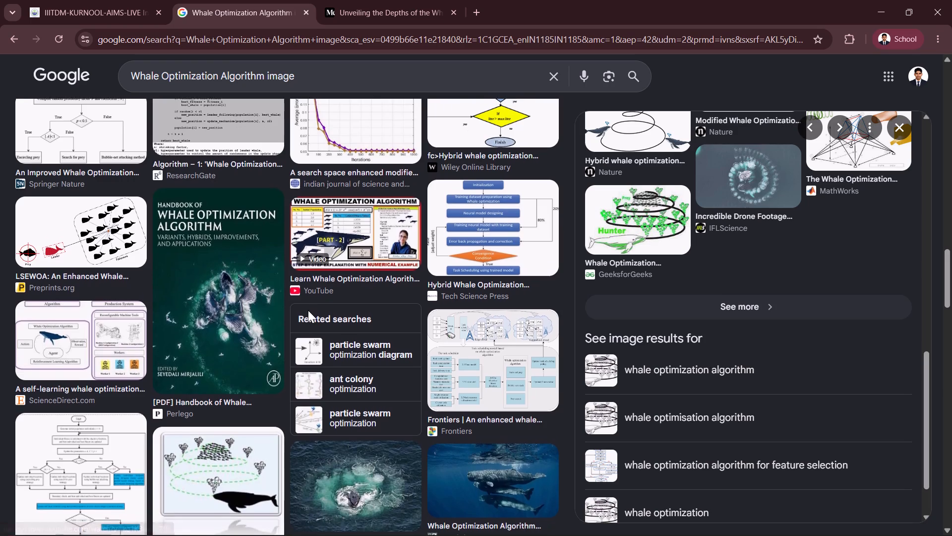
scroll(308, 310, down, 3)
scroll(510, 307, down, 4)
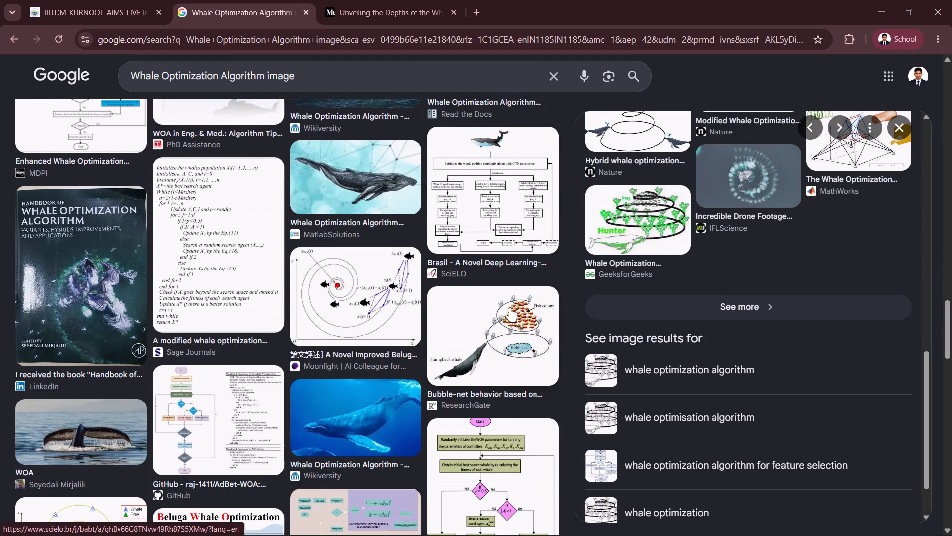
scroll(479, 306, down, 2)
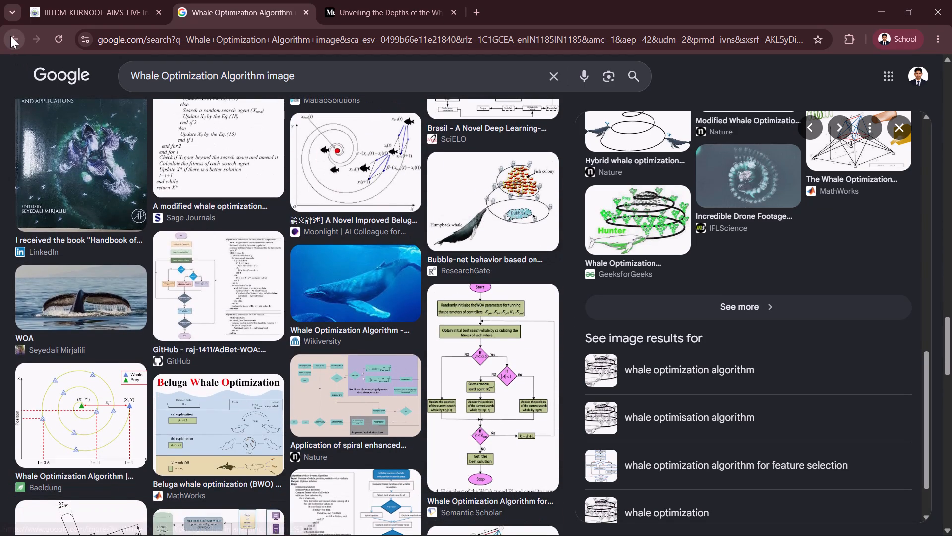
Close the image preview and look through the full set of Whale Optimization Algorithm image results to the end.
click(10, 36)
scroll(475, 168, up, 16)
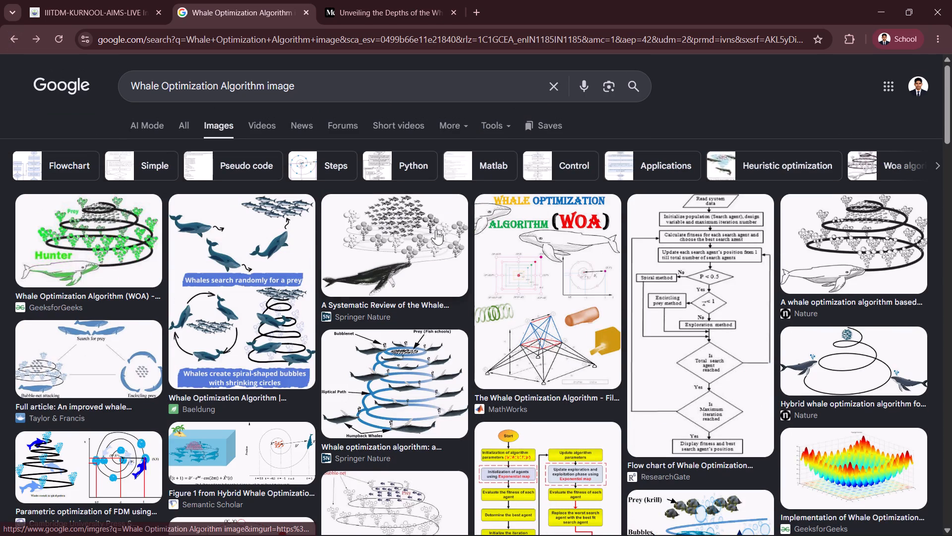
scroll(363, 264, up, 1)
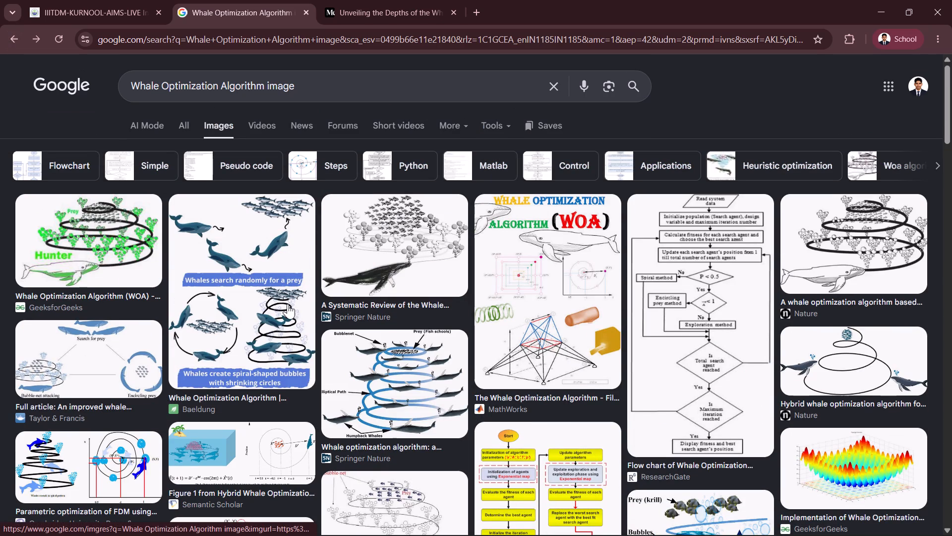
scroll(703, 307, down, 6)
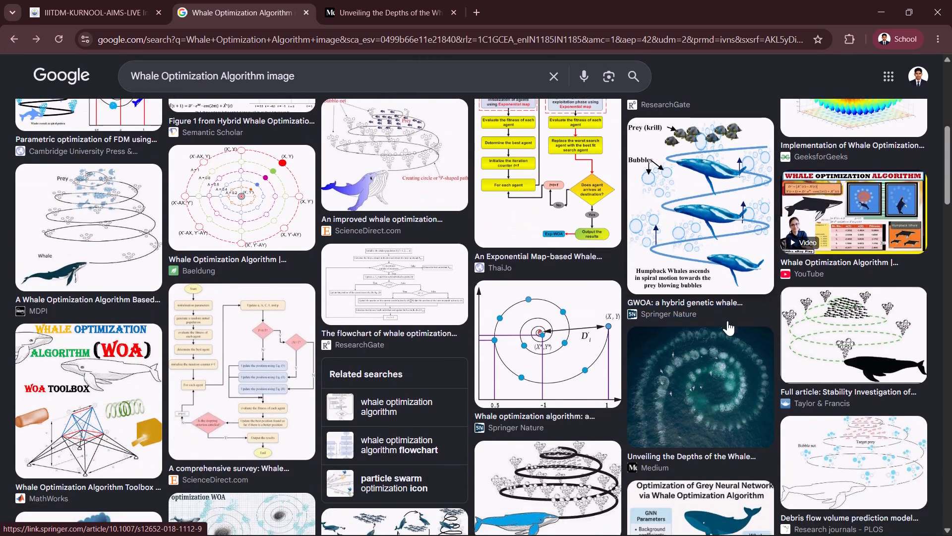
scroll(729, 324, down, 14)
scroll(732, 337, up, 1)
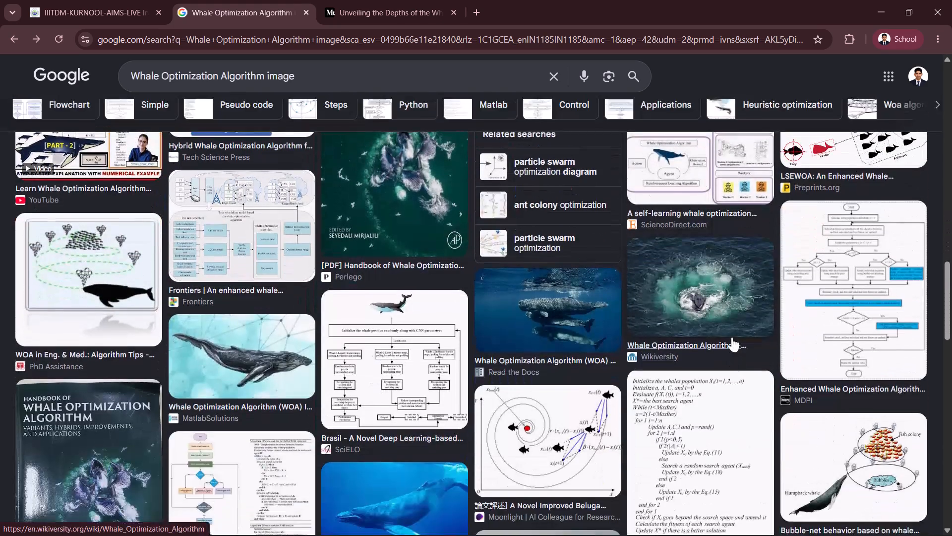
scroll(732, 337, down, 13)
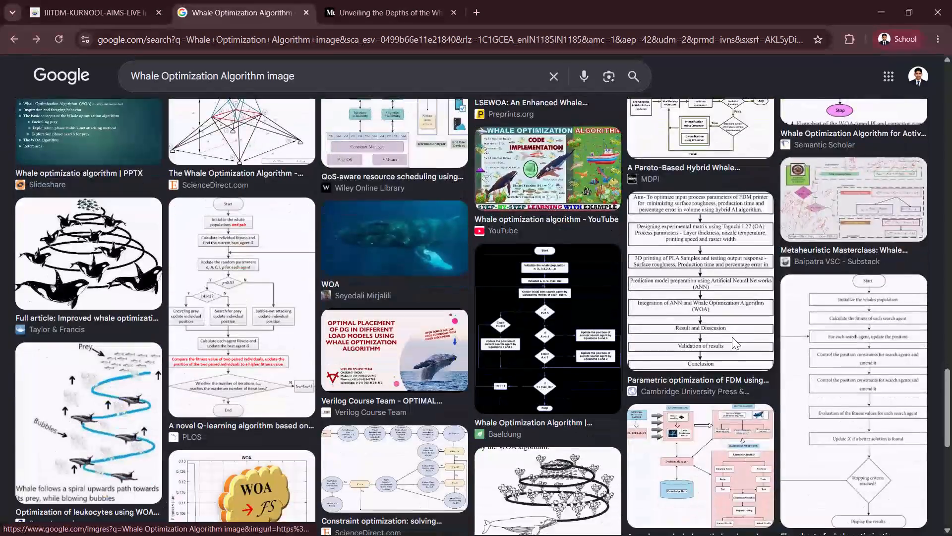
scroll(732, 337, down, 11)
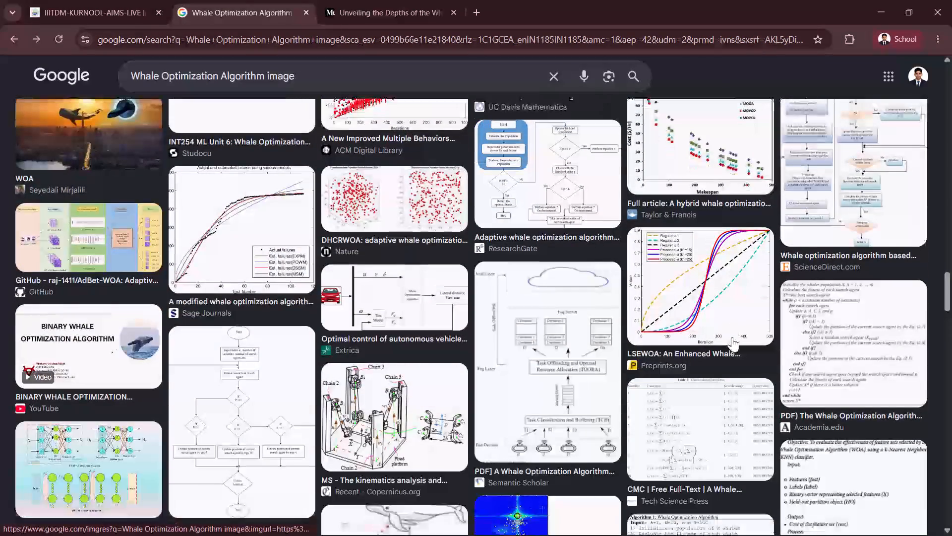
scroll(732, 337, down, 5)
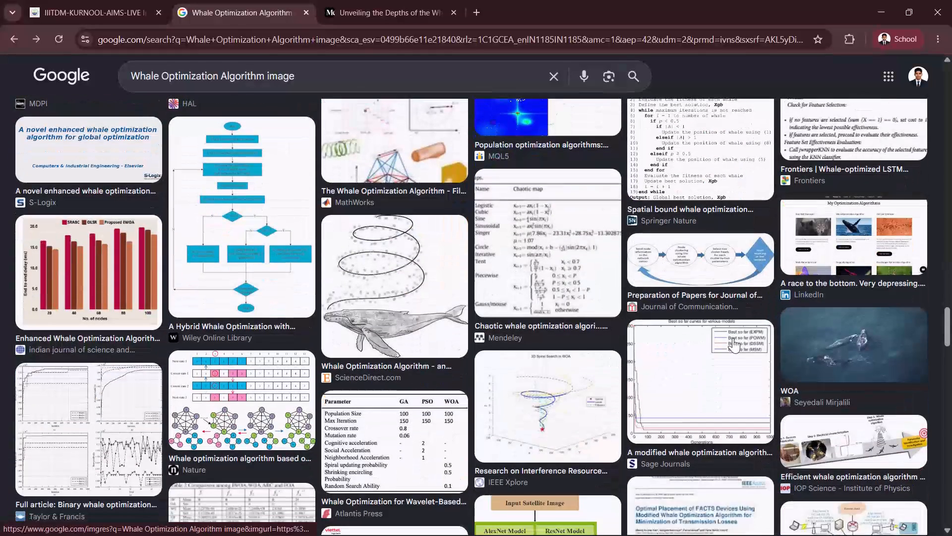
scroll(733, 338, down, 5)
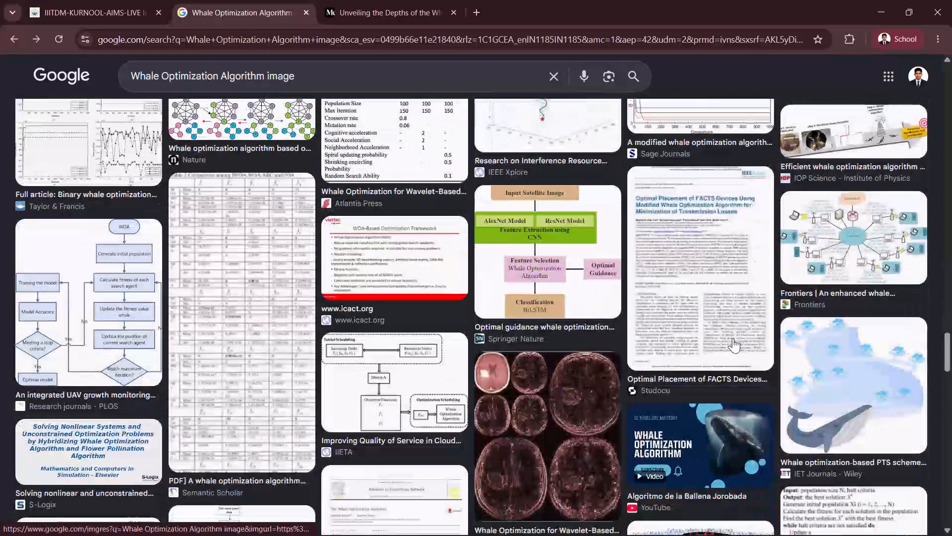
scroll(733, 338, down, 16)
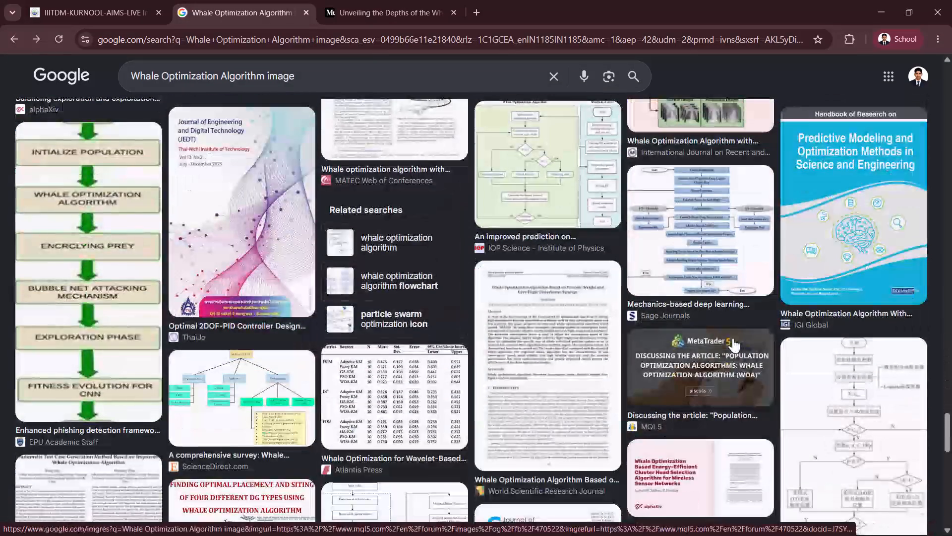
scroll(733, 338, up, 6)
scroll(733, 338, down, 12)
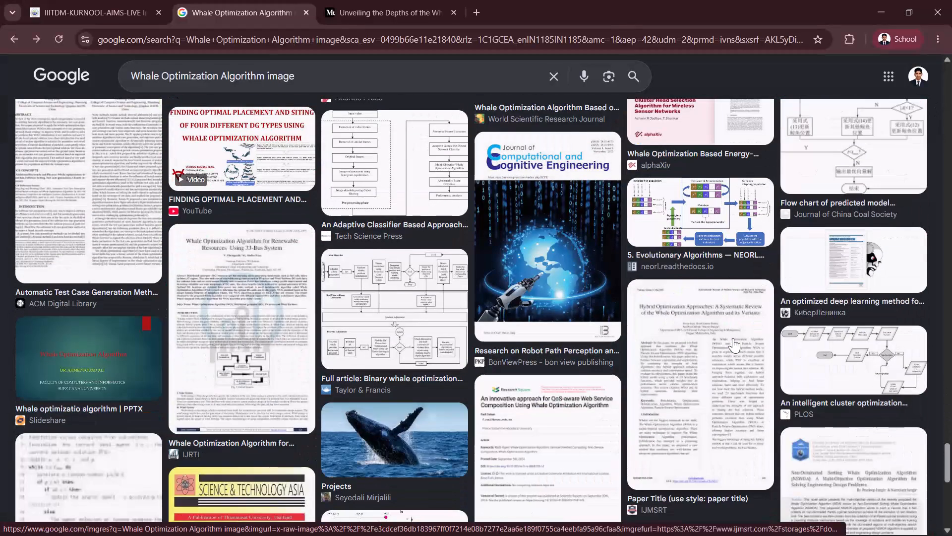
scroll(733, 338, down, 13)
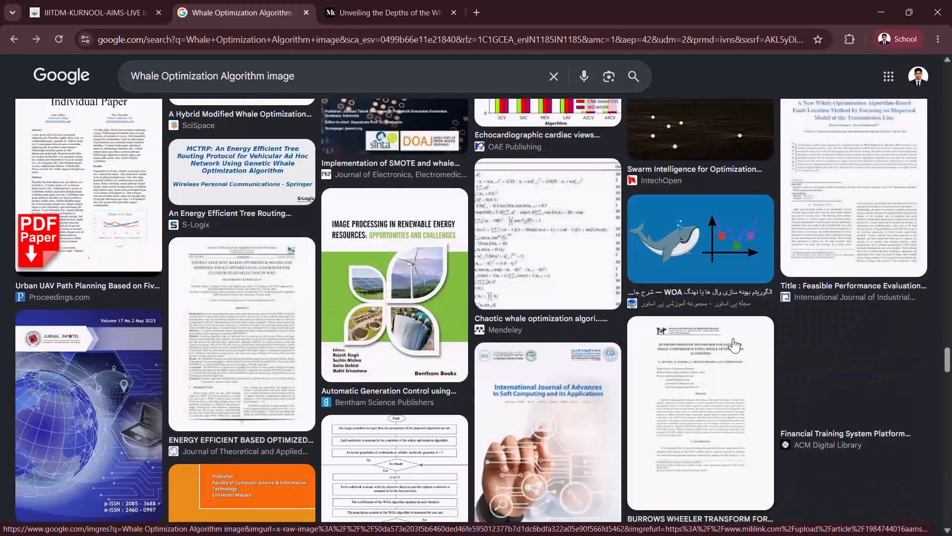
scroll(733, 338, down, 14)
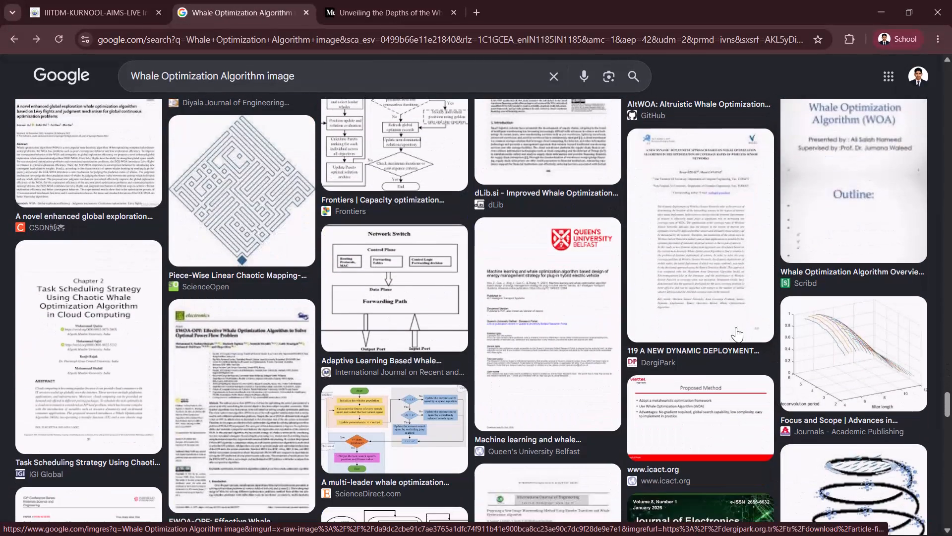
scroll(730, 320, down, 1)
scroll(730, 320, up, 1)
scroll(730, 320, down, 10)
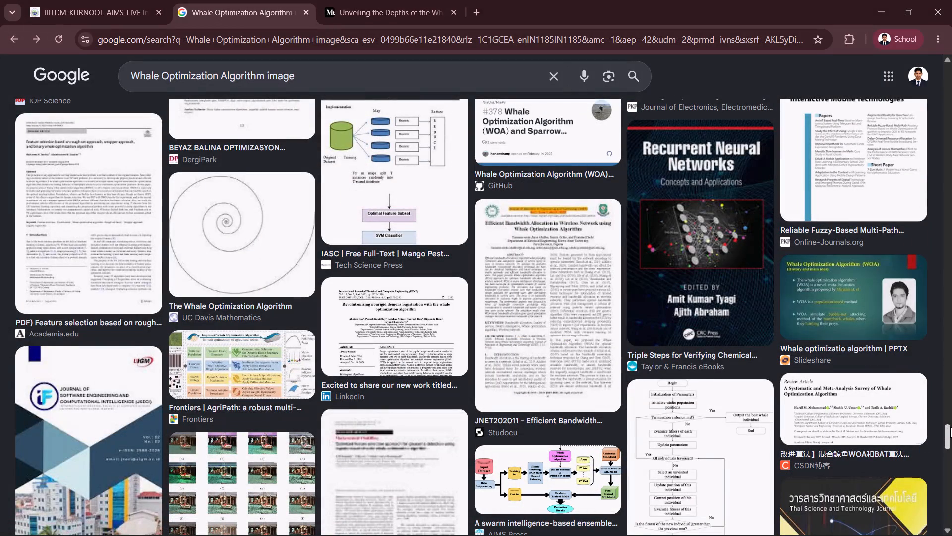
scroll(948, 426, down, 16)
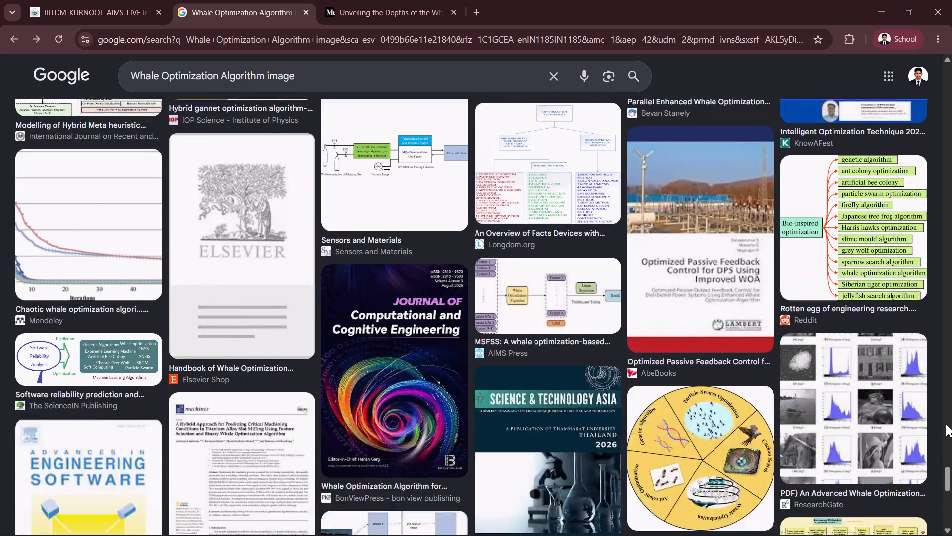
scroll(951, 424, down, 5)
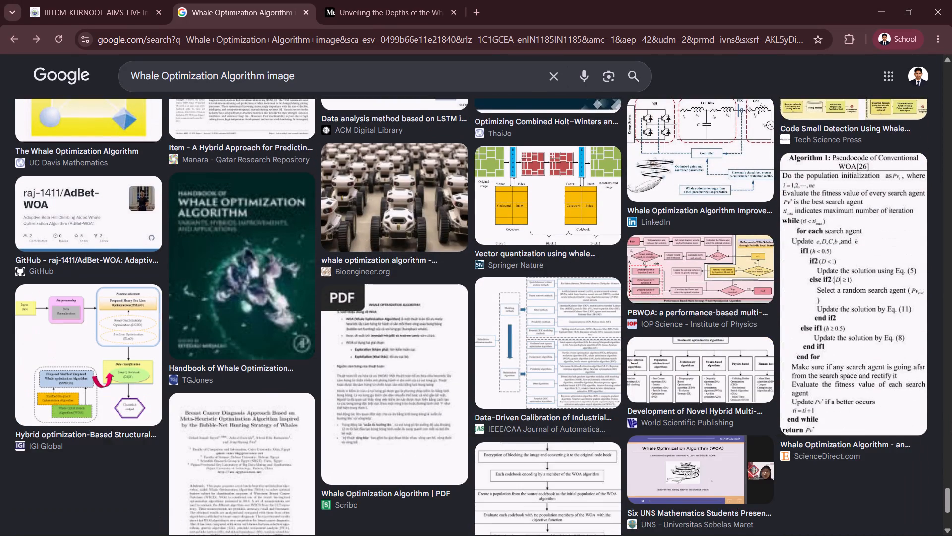
scroll(951, 442, down, 5)
scroll(949, 483, down, 6)
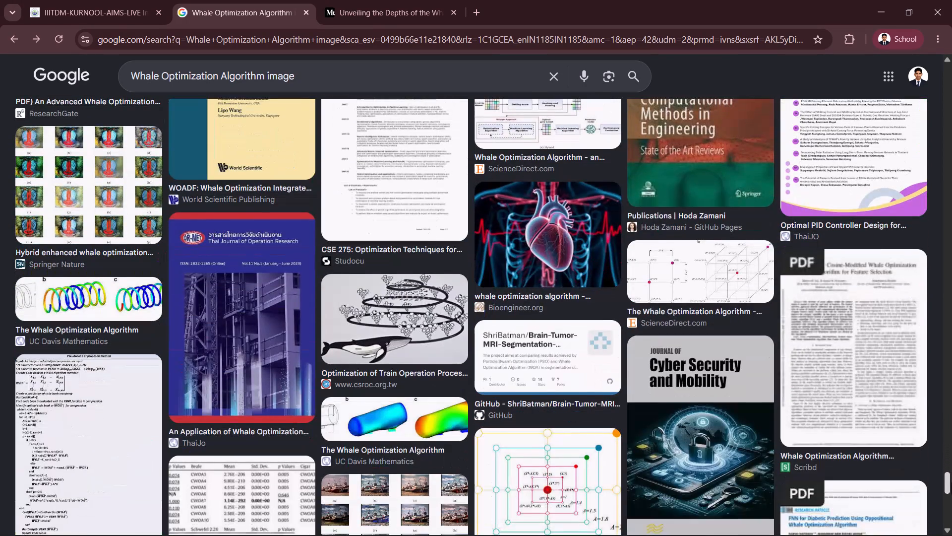
scroll(950, 489, down, 14)
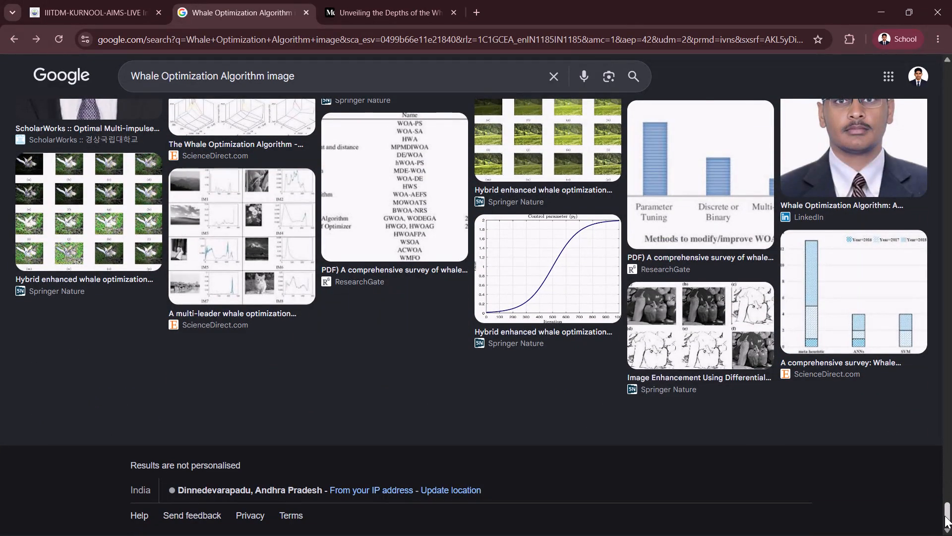
Go back to the Medium spiral bubble-net photo among the image results and copy the image.
drag(945, 516, 951, 102)
scroll(684, 386, up, 7)
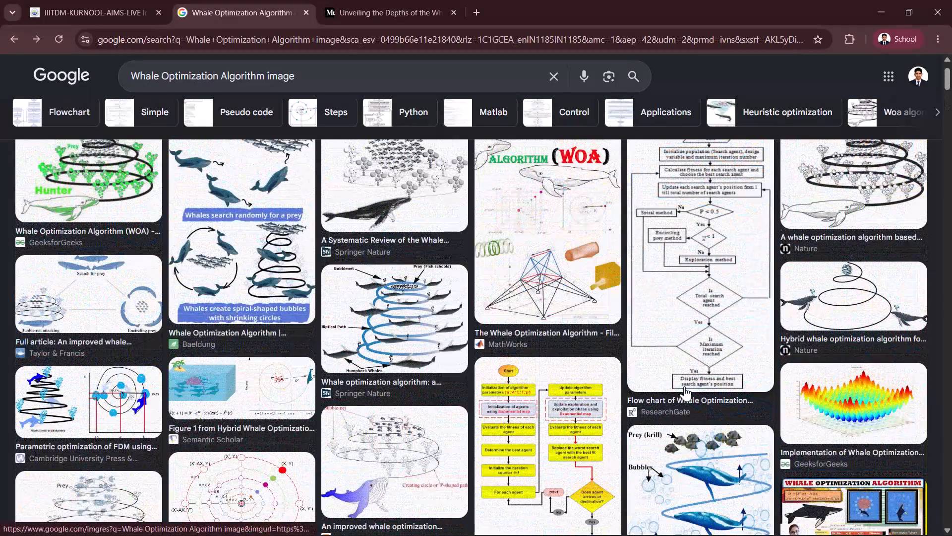
scroll(692, 376, up, 1)
scroll(692, 376, down, 1)
scroll(692, 376, up, 9)
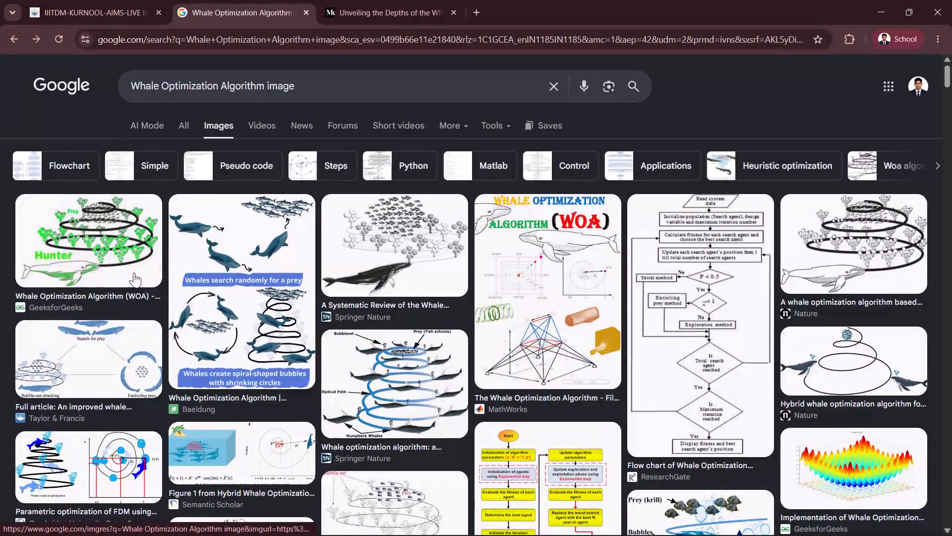
scroll(73, 242, down, 4)
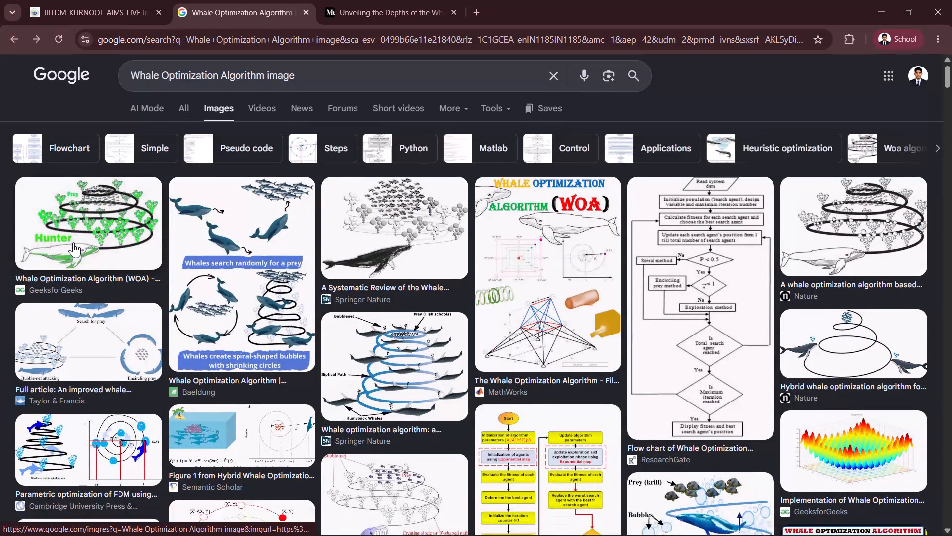
scroll(73, 242, down, 1)
click(728, 422)
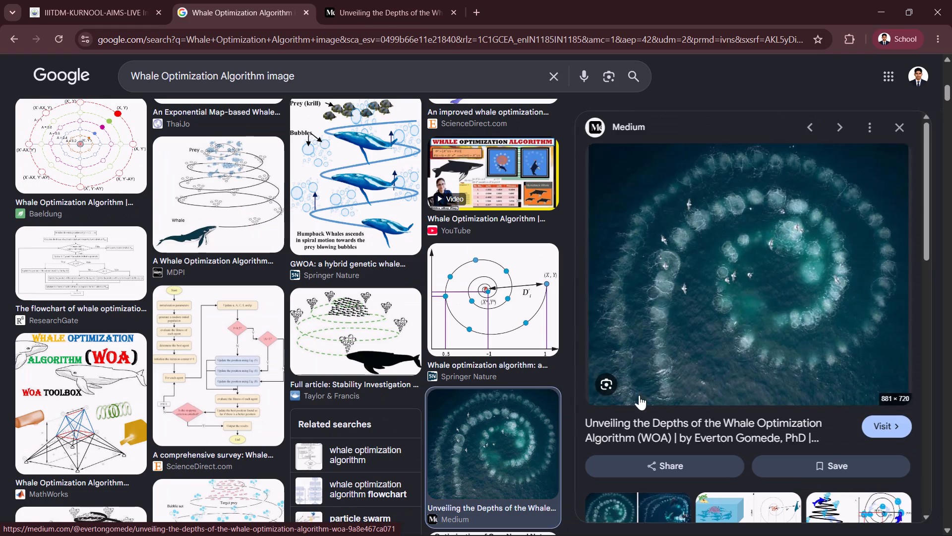
right_click(756, 284)
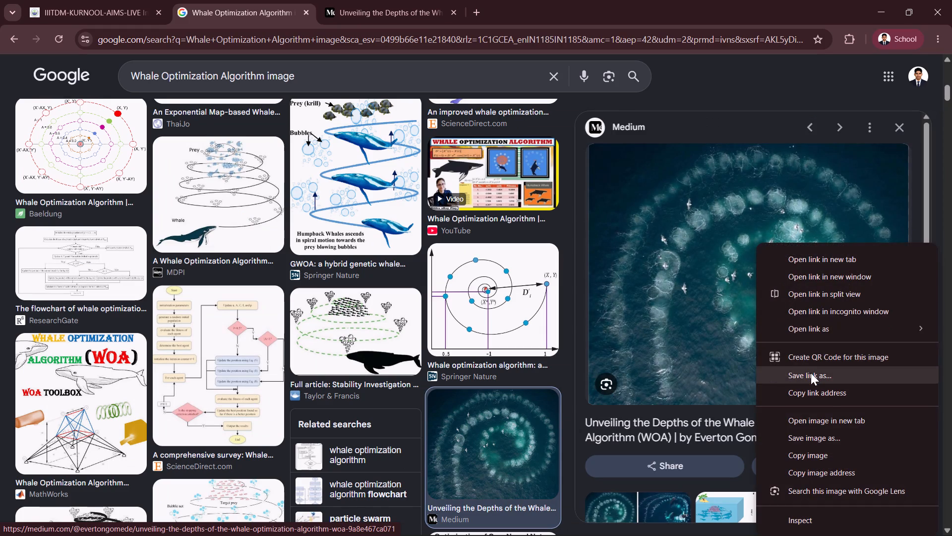
click(828, 455)
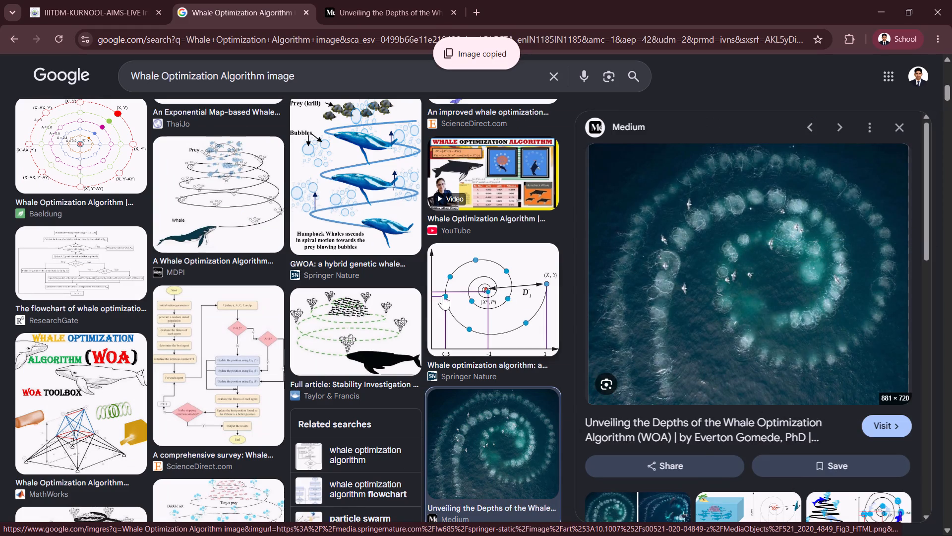
Switch to the assigment-1 cover page document in Word.
click(413, 224)
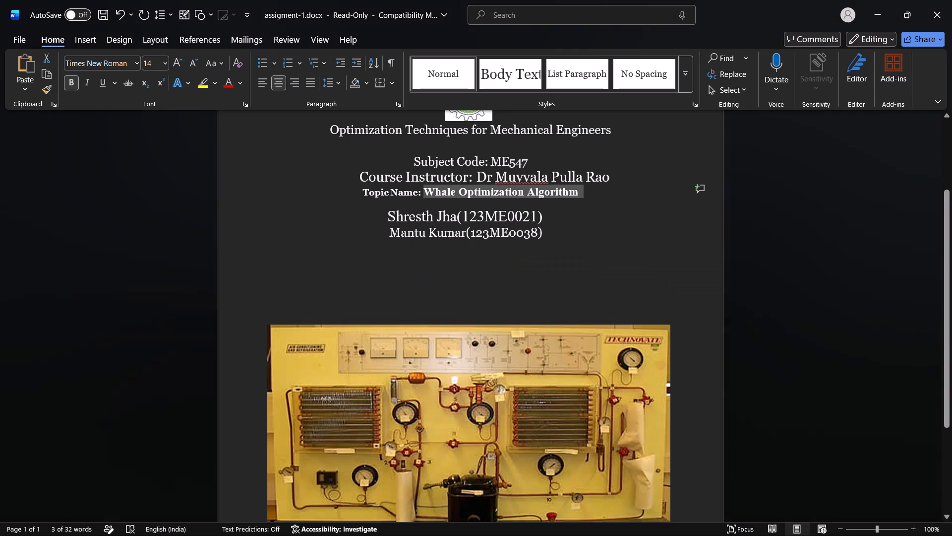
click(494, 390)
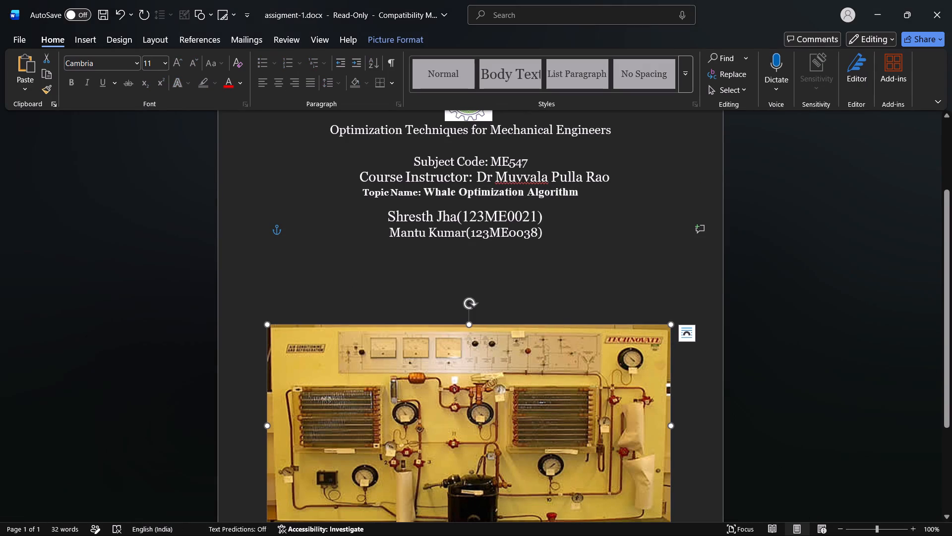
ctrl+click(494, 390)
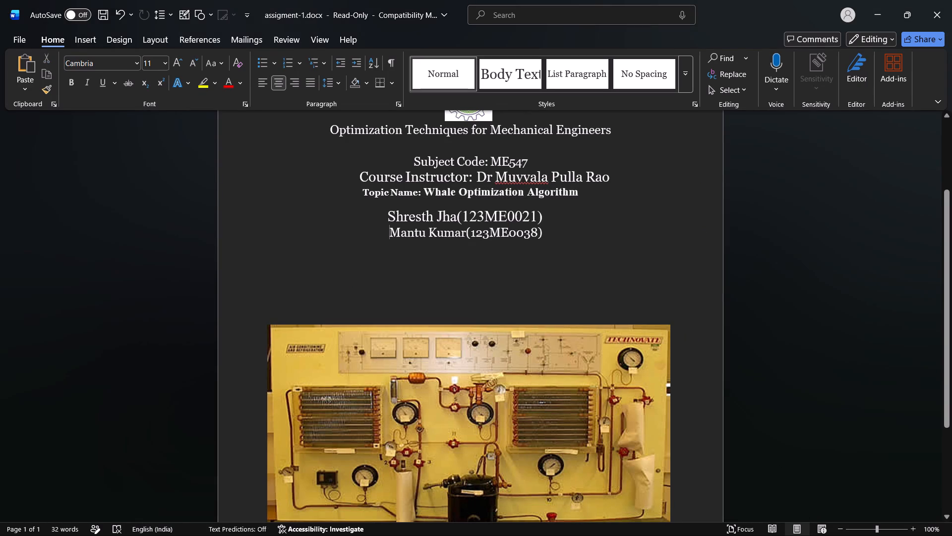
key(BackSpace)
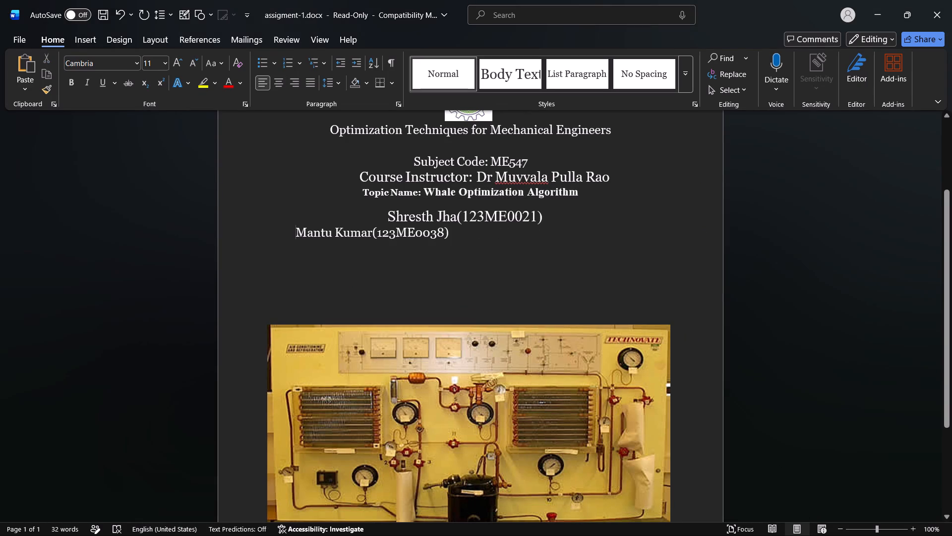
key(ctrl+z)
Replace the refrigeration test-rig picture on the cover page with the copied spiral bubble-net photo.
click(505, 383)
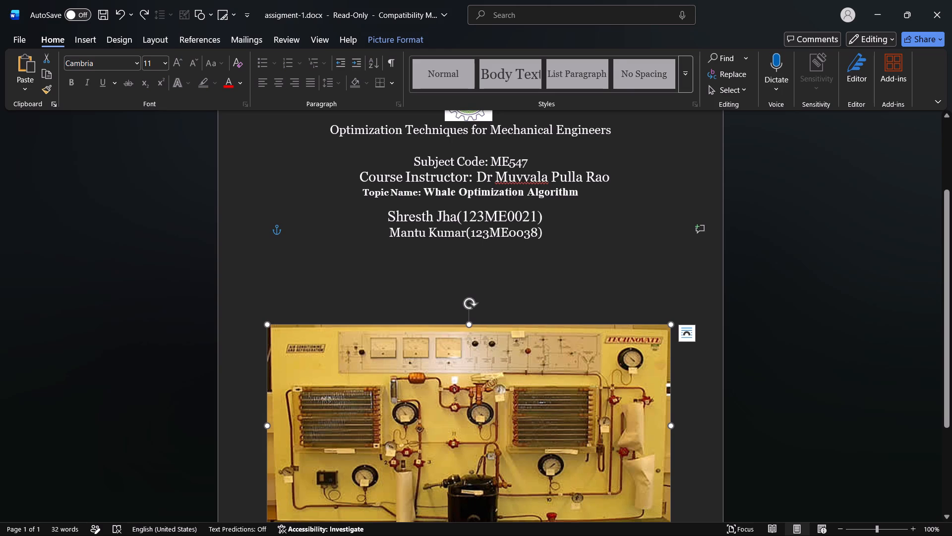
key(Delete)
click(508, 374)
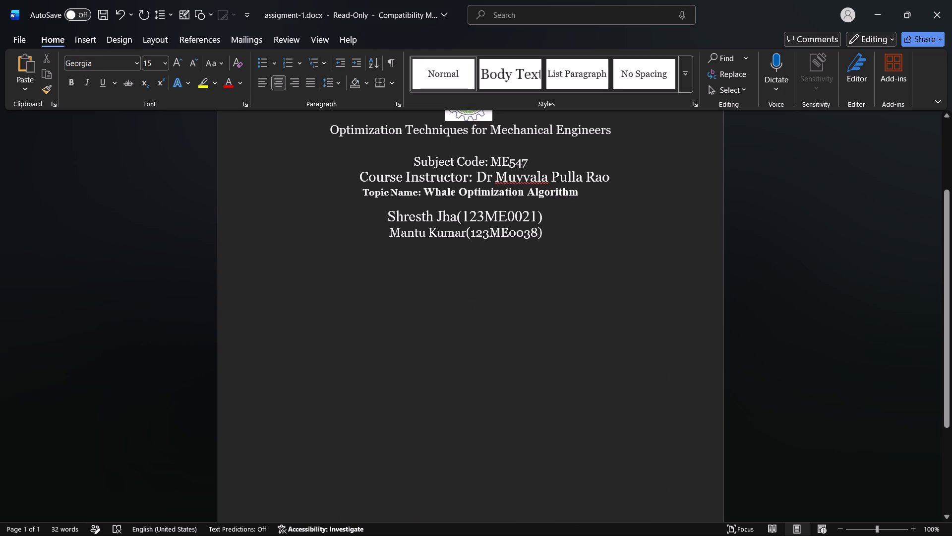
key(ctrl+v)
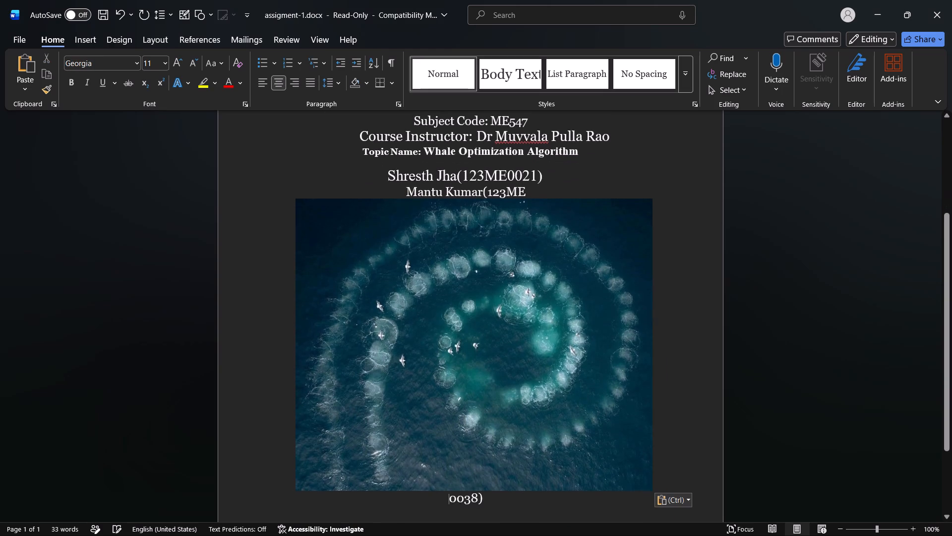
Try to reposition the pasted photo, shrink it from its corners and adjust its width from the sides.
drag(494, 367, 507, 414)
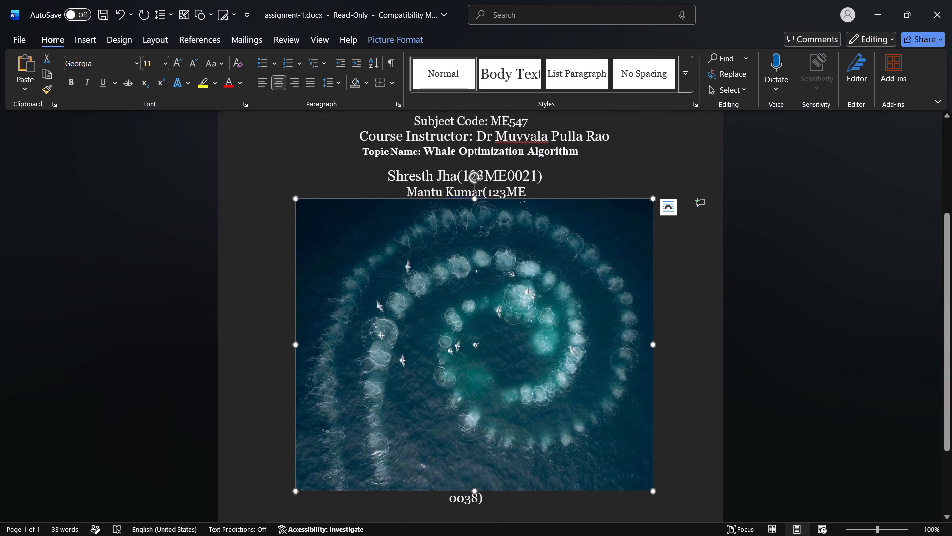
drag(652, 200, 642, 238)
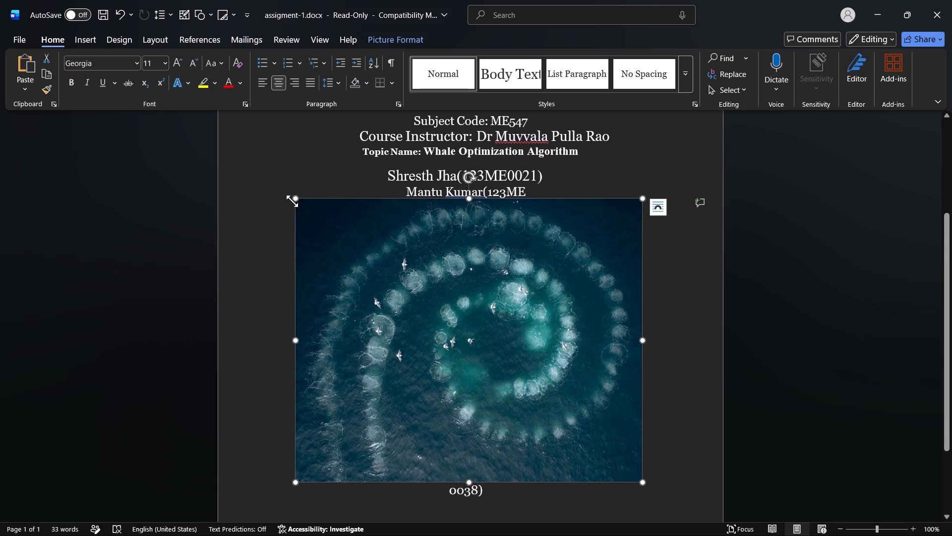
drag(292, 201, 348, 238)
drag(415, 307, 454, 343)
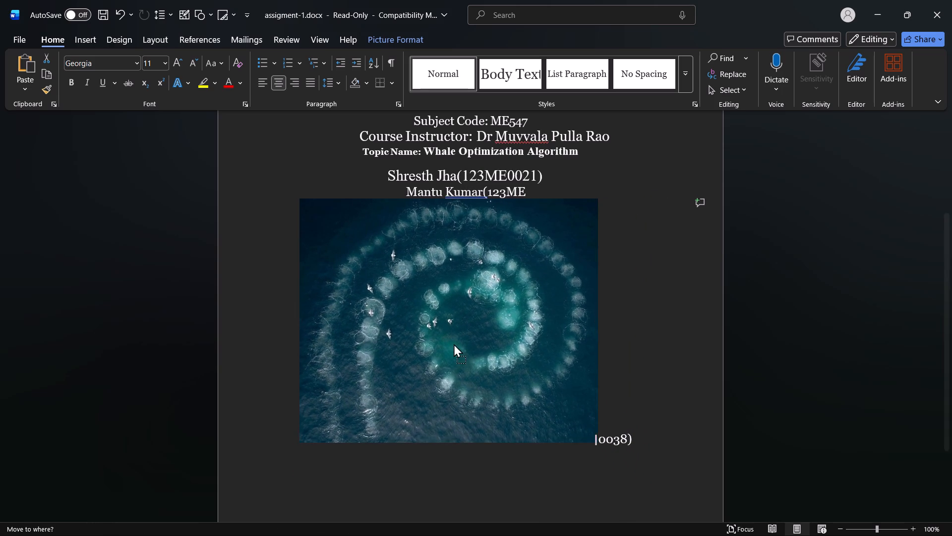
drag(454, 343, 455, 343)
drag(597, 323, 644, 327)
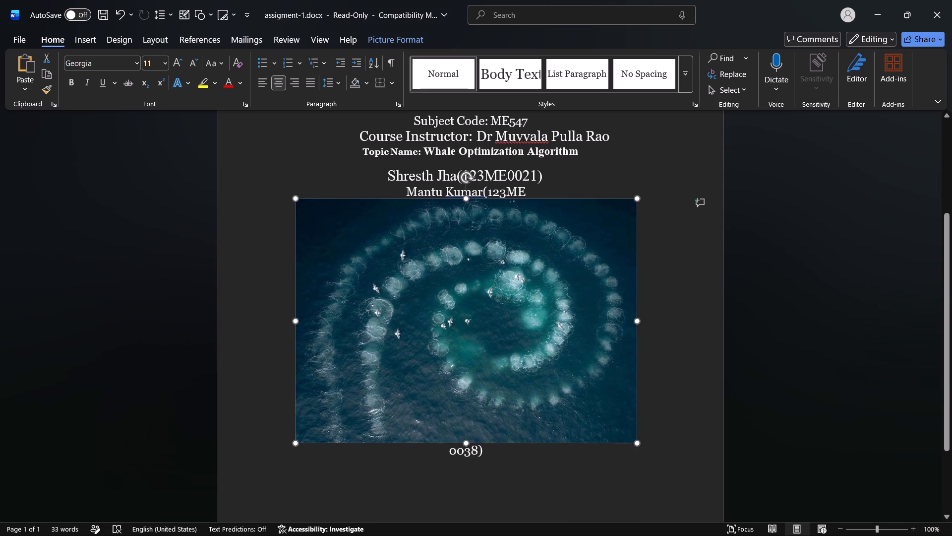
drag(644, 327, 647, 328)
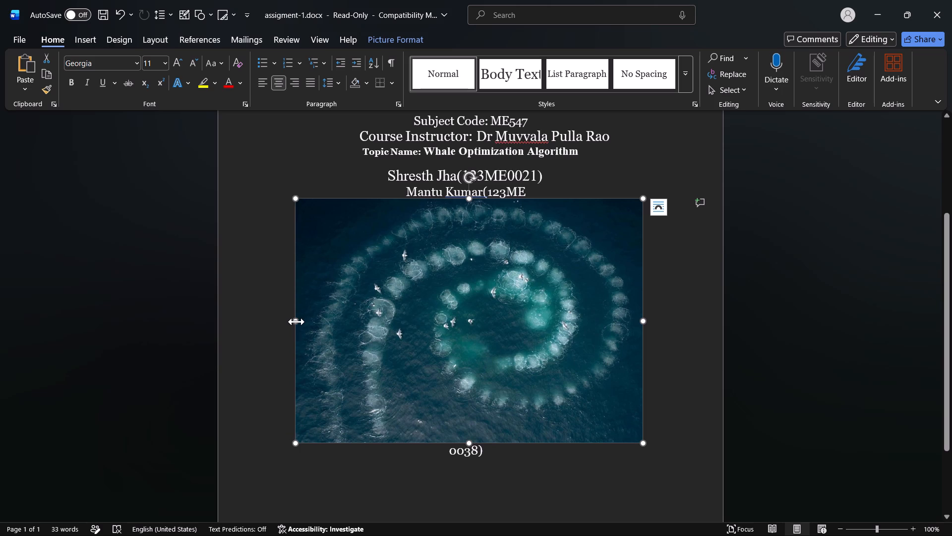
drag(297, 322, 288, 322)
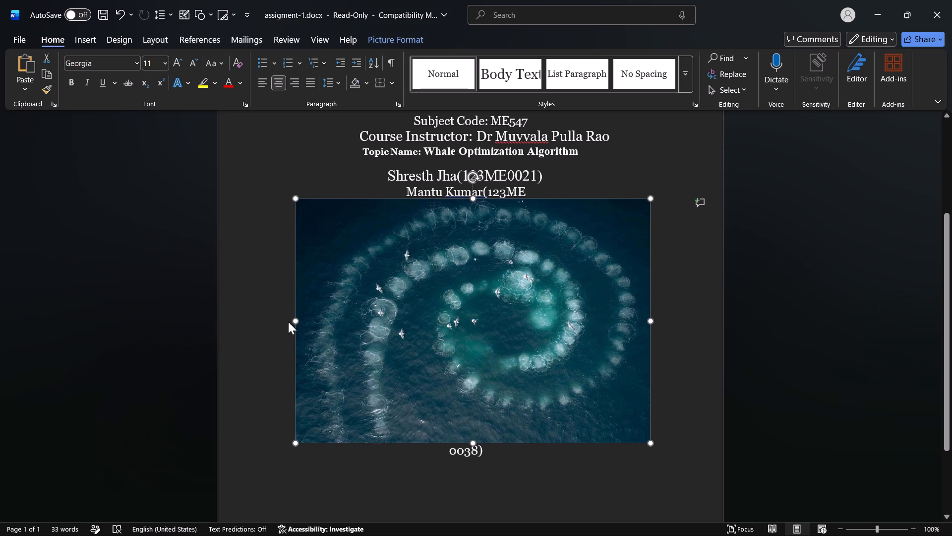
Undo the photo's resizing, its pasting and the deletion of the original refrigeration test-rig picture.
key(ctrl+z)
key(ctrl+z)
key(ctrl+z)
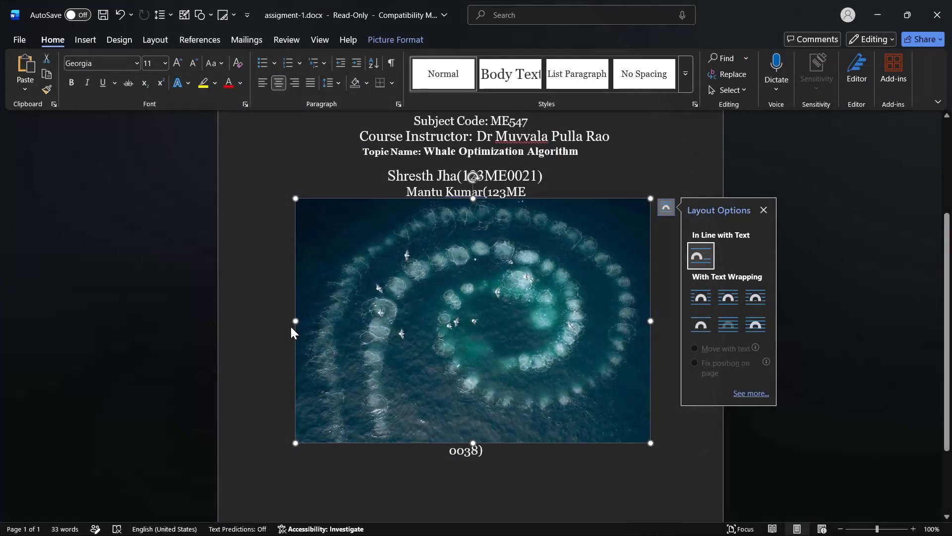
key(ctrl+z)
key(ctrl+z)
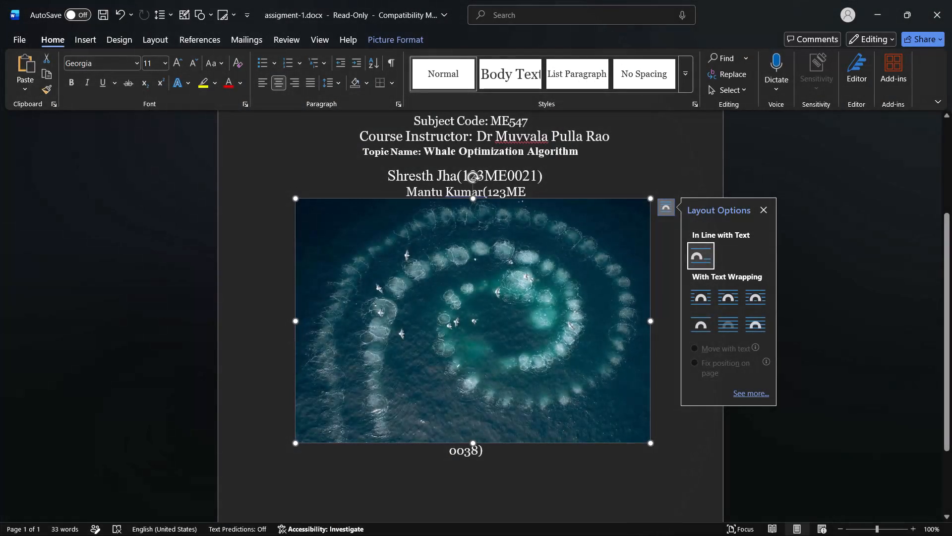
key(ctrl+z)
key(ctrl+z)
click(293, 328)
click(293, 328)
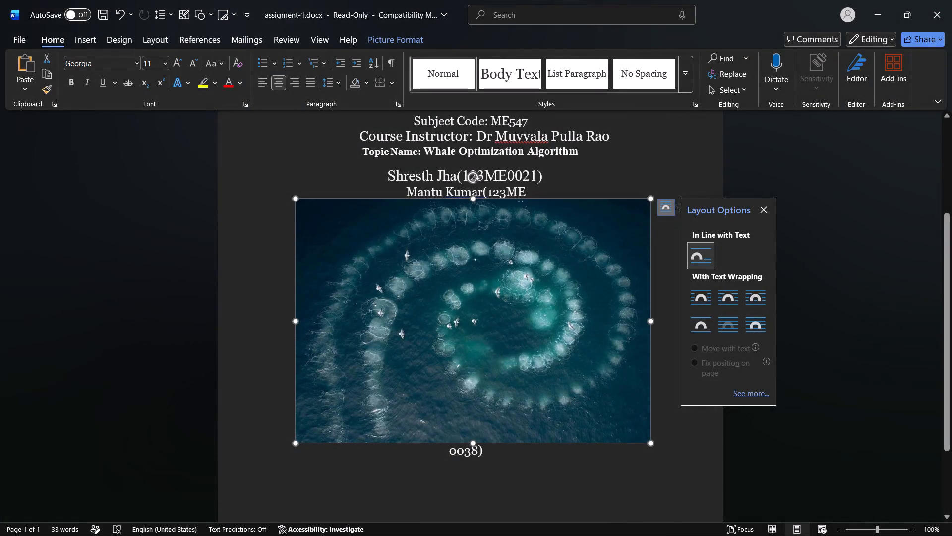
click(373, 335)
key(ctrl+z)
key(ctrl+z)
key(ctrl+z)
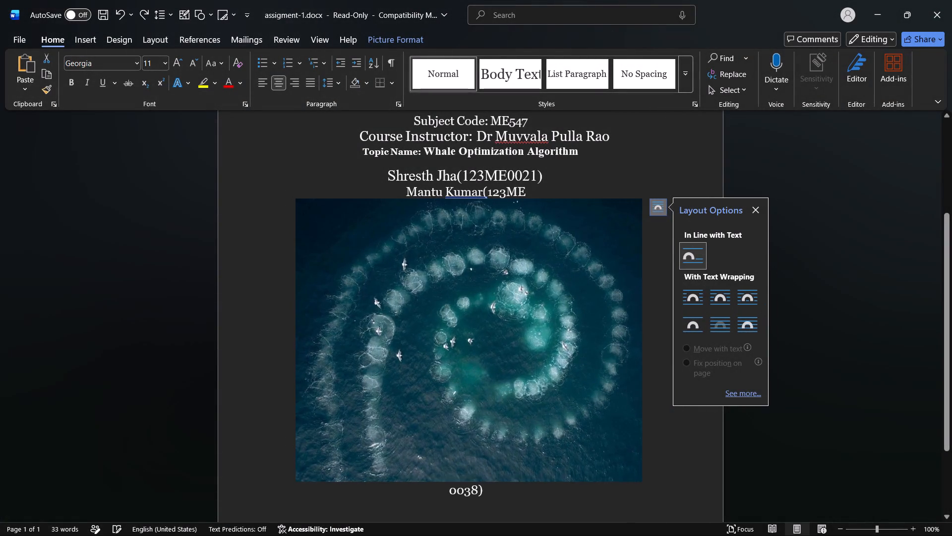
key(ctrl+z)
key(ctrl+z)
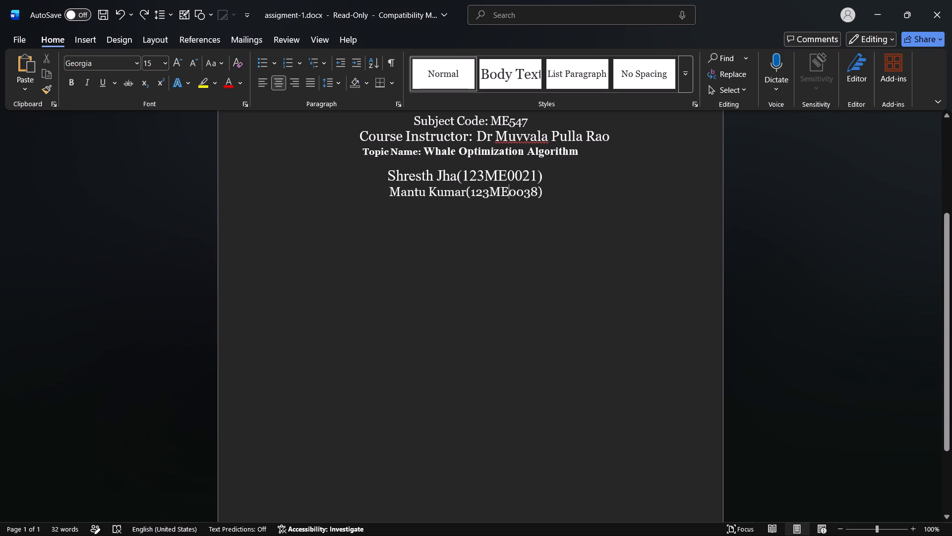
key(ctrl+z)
Delete the refrigeration test-rig picture from the cover page.
click(464, 340)
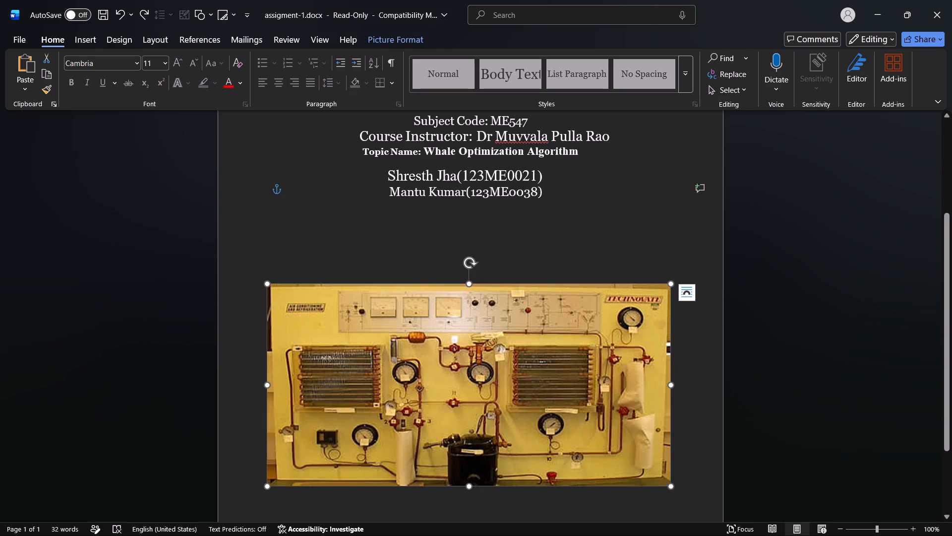
key(BackSpace)
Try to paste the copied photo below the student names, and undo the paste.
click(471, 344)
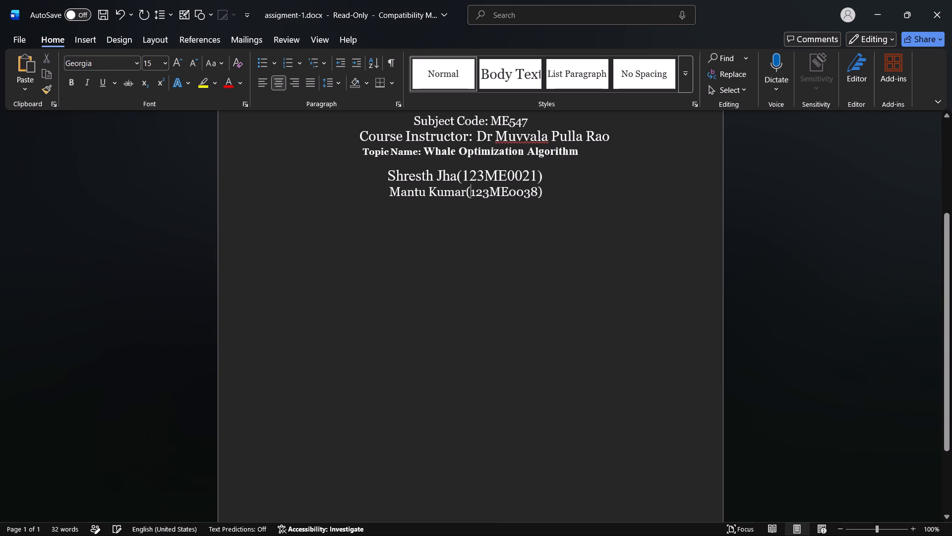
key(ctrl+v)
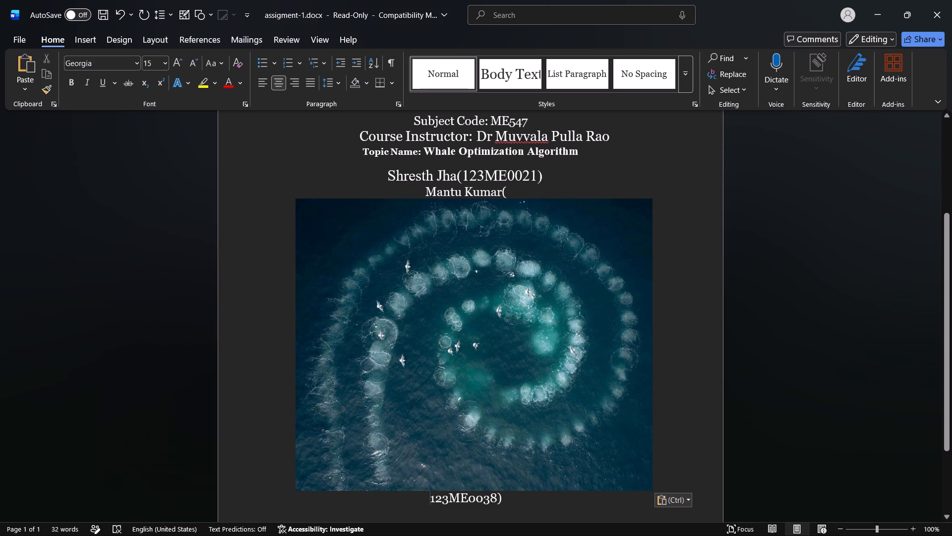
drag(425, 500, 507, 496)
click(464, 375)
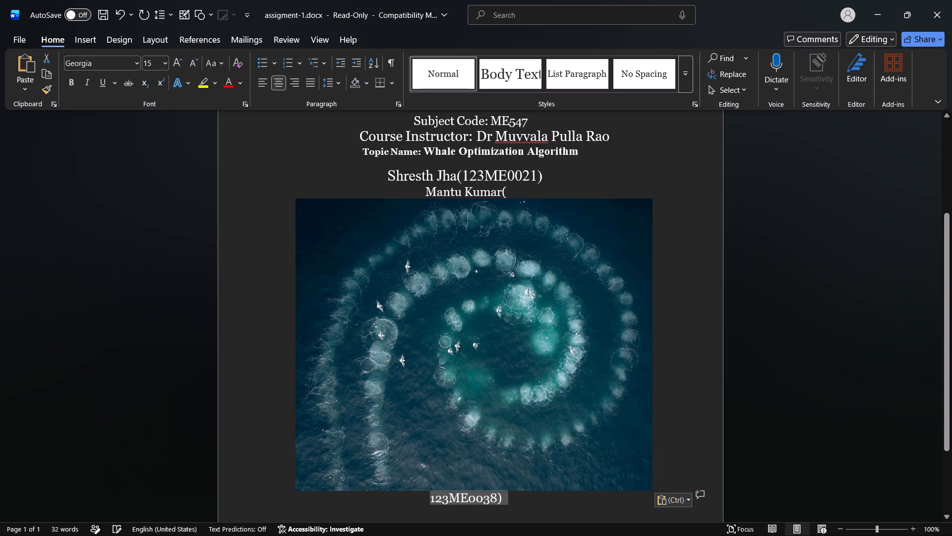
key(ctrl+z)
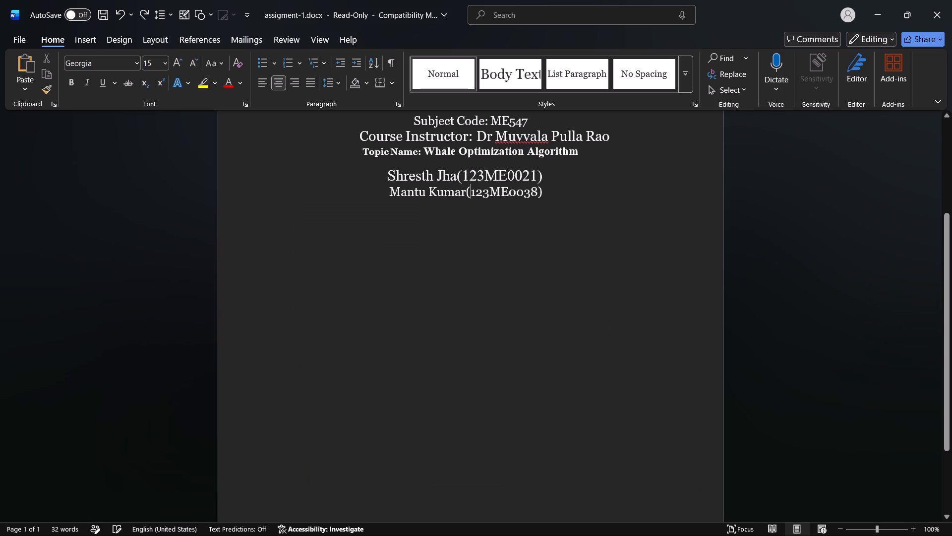
Add seven blank lines after the last student's line and paste the copied spiral bubble-net photo there.
click(552, 200)
key(Return)
key(Return)
key(Return)
key(Return)
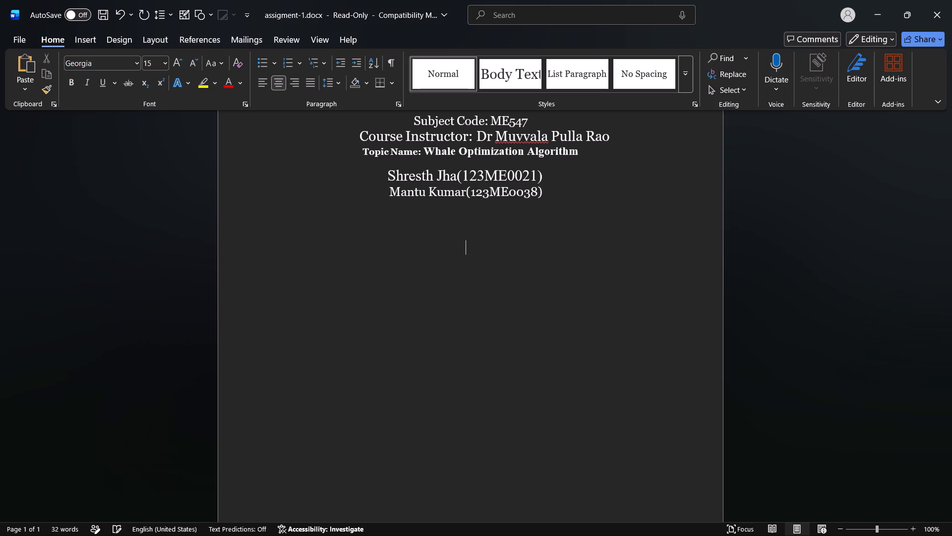
key(Return)
key(Return)
key(Return)
key(ctrl+v)
Delete most of the blank lines between the last student's line and the spiral bubble-net photo, keeping the student's line intact.
scroll(523, 307, up, 4)
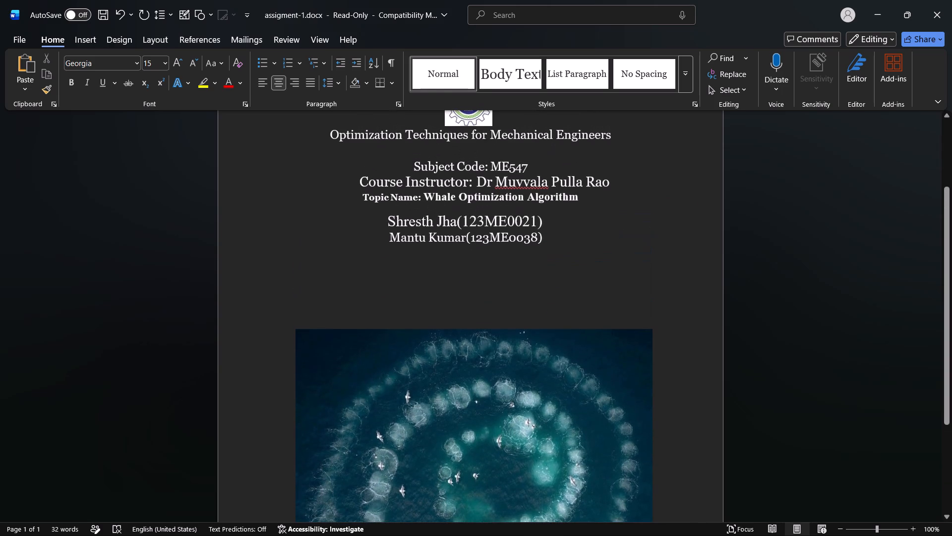
click(460, 363)
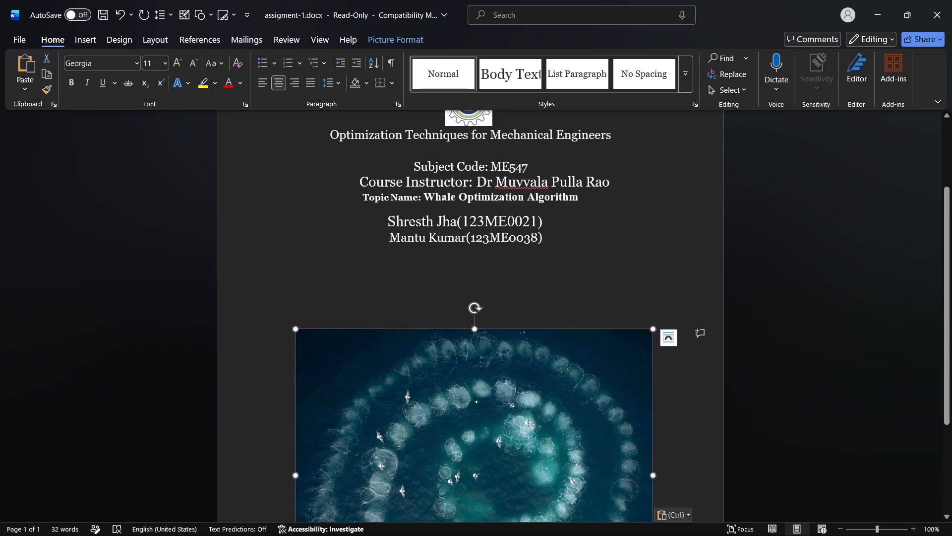
click(453, 293)
key(BackSpace)
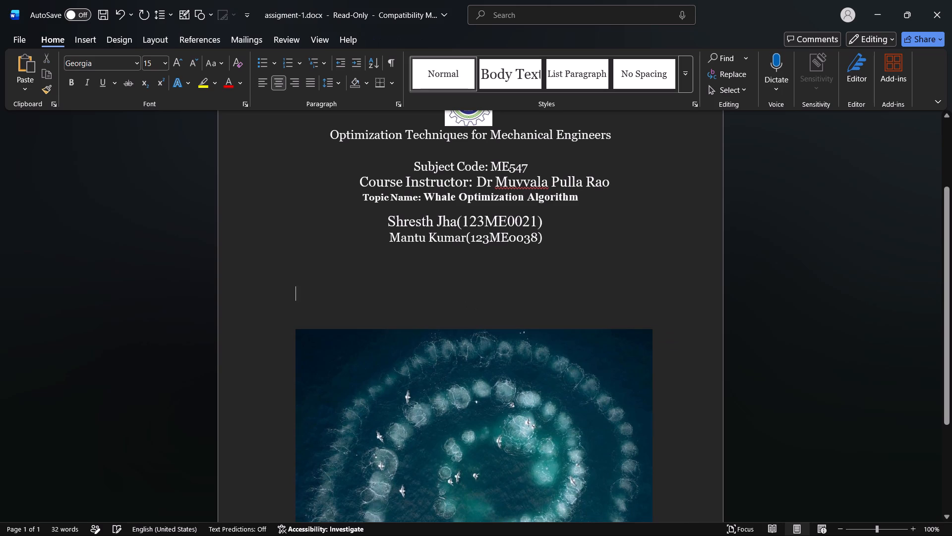
key(BackSpace)
key(BackSpace)
key(BackSpace)
key(BackSpace)
key(BackSpace)
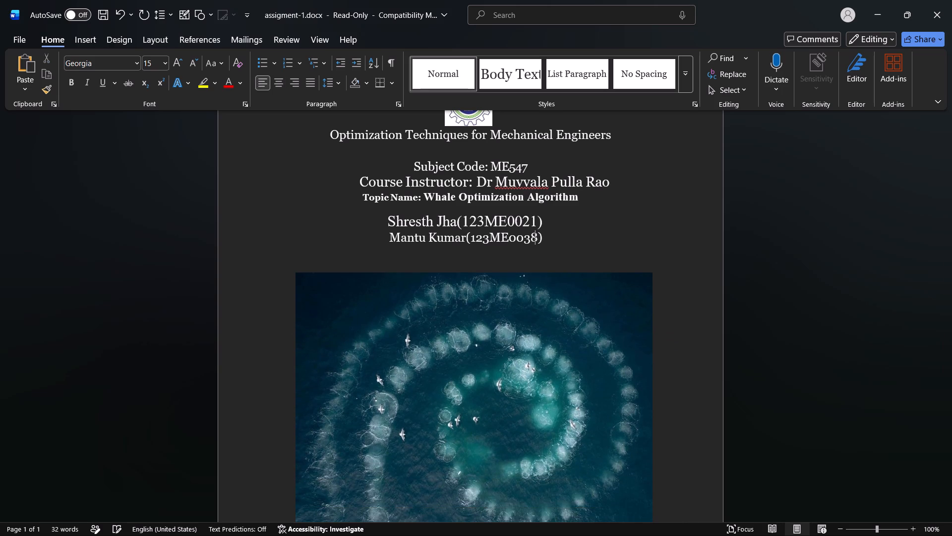
key(BackSpace)
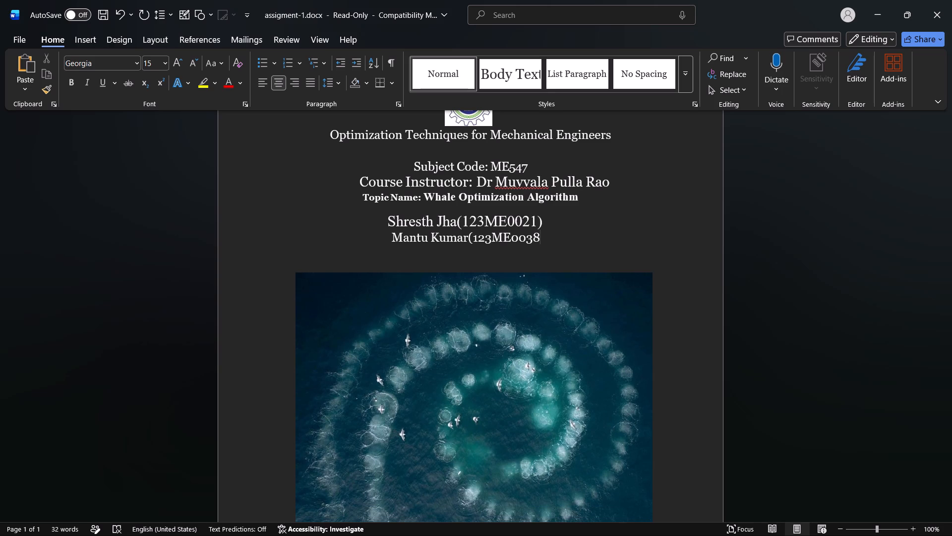
key(ctrl+z)
Remove one more blank line directly above the spiral bubble-net photo to bring it closer to the last student's line.
click(331, 252)
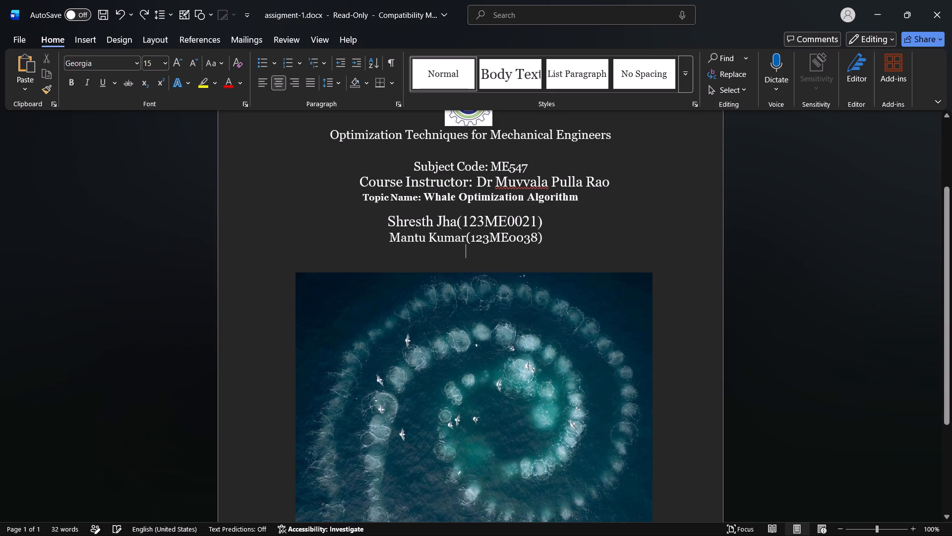
click(297, 263)
key(BackSpace)
key(BackSpace)
key(BackSpace)
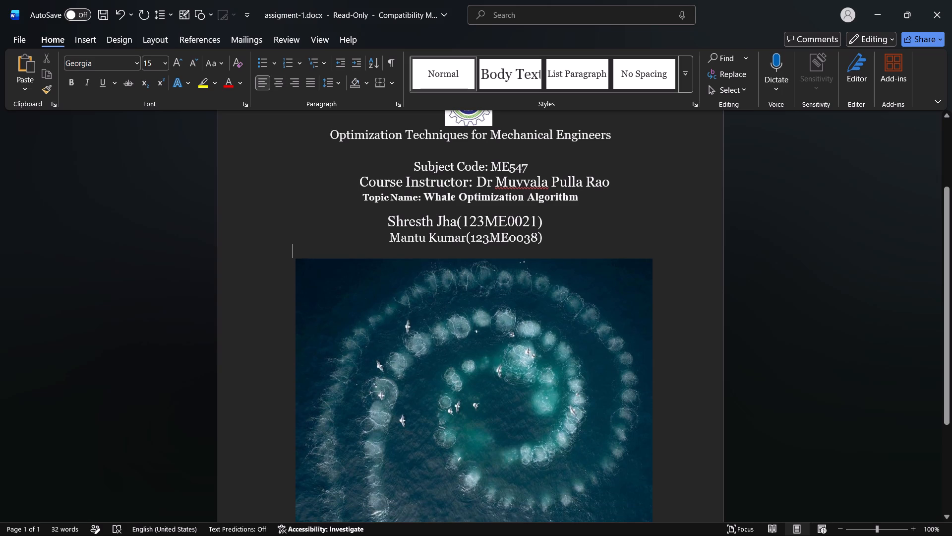
Delete the first student's name and the second-to-last digit of the roll number in the upper student line.
drag(454, 219, 387, 221)
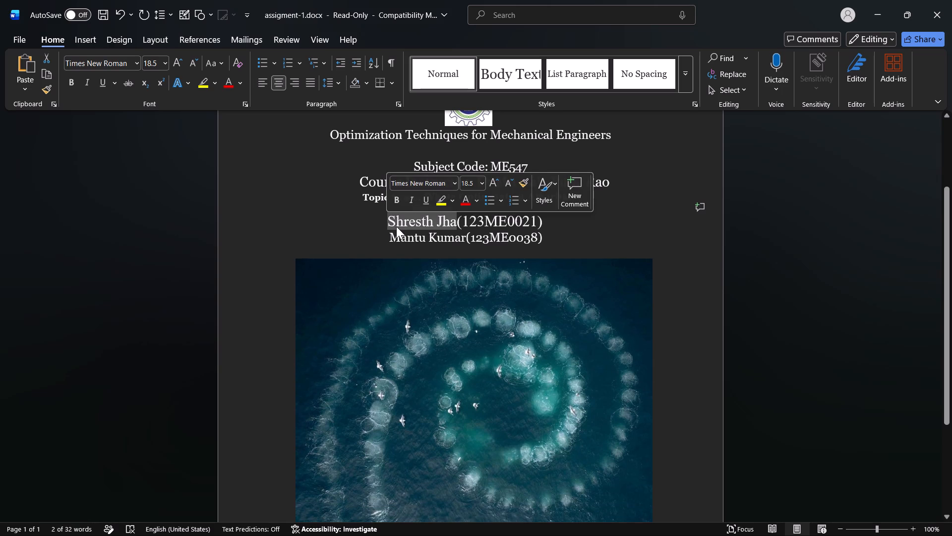
key(BackSpace)
click(496, 222)
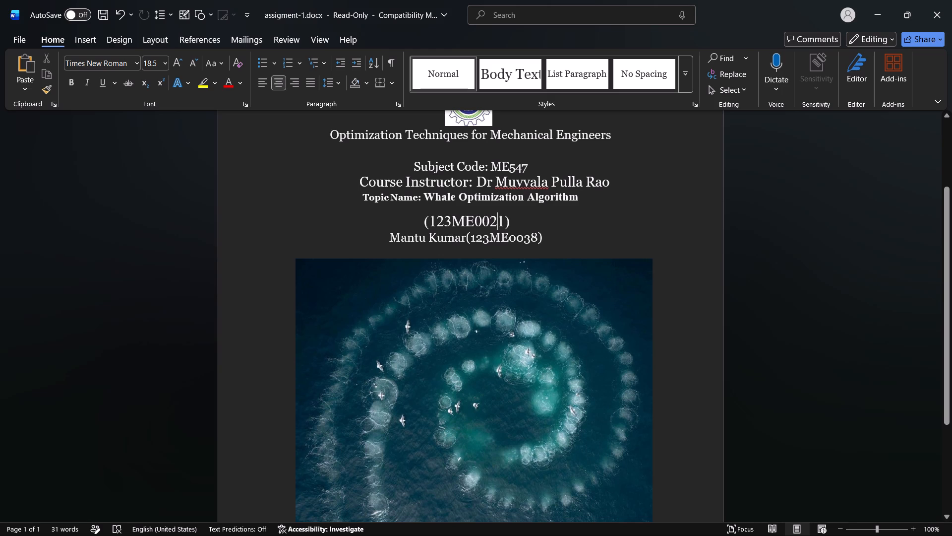
key(BackSpace)
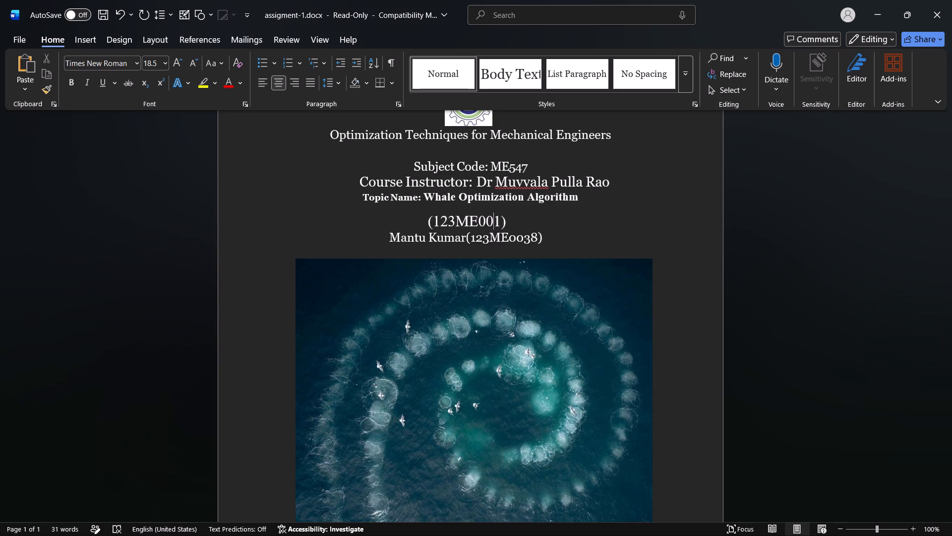
key(grave)
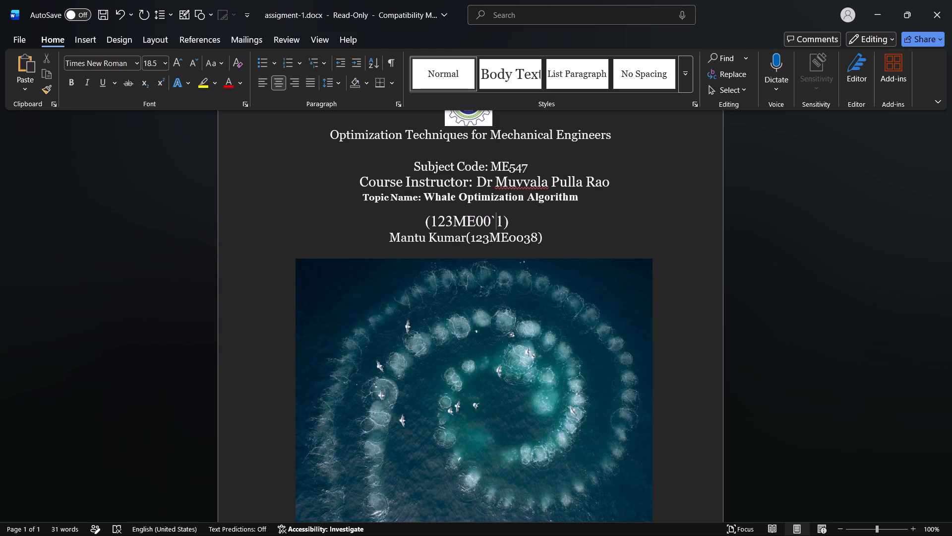
key(BackSpace)
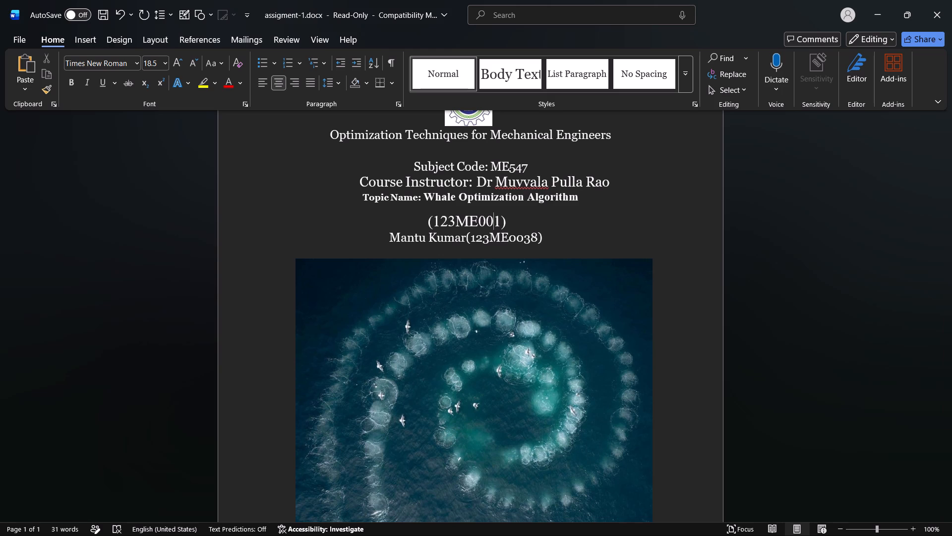
click(496, 224)
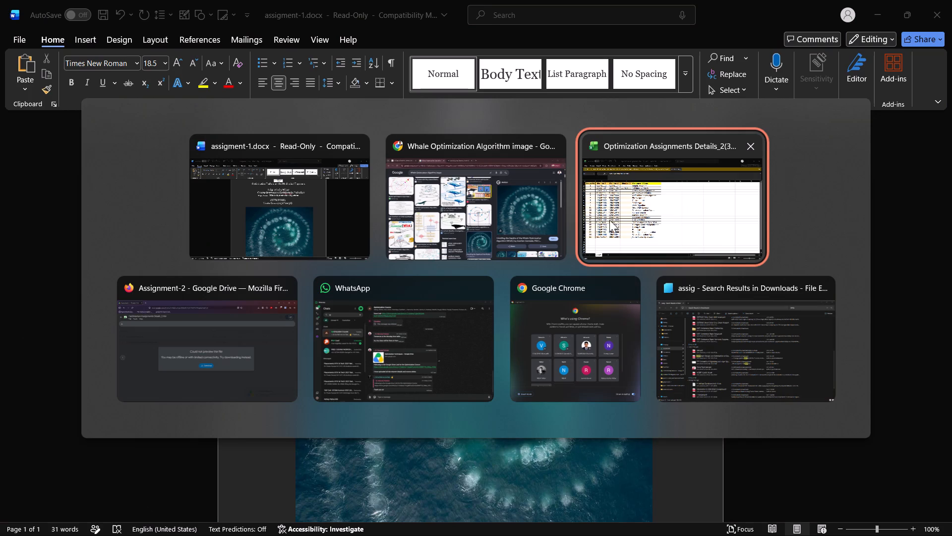
Switch to the Optimization Assignments Details workbook in Excel to check the Whale Optimization Algorithm group's member roll numbers.
click(609, 220)
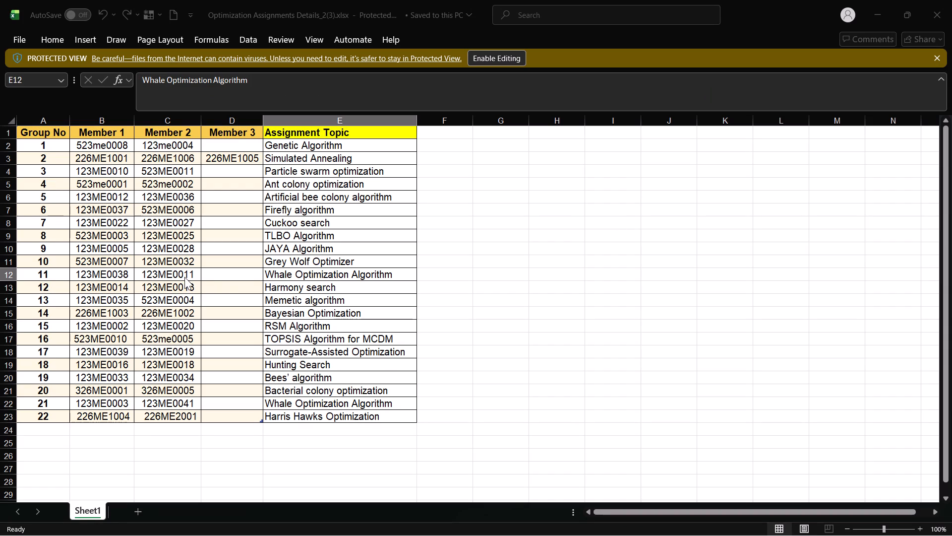
Return to the Word cover page and insert the missing digit 1 in the upper student's roll number, matching the group's Member 2 entry.
click(179, 274)
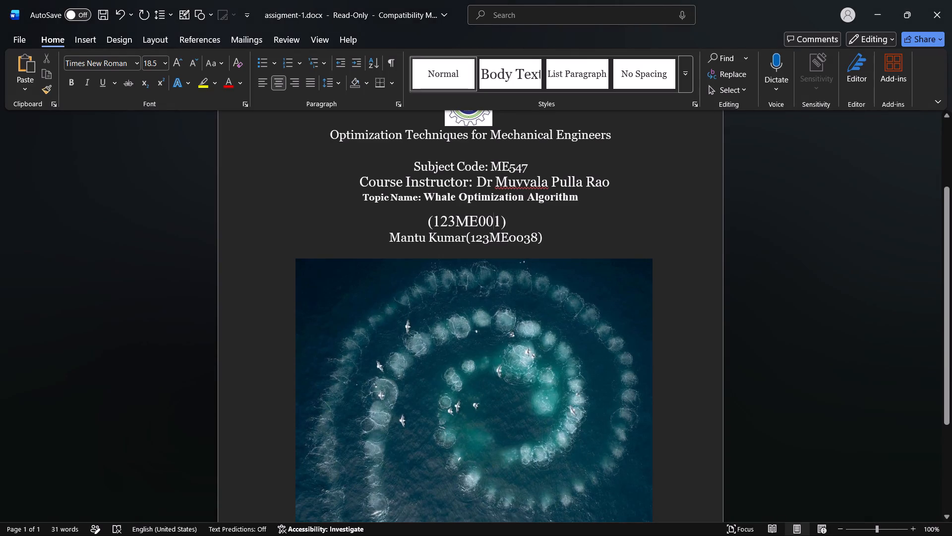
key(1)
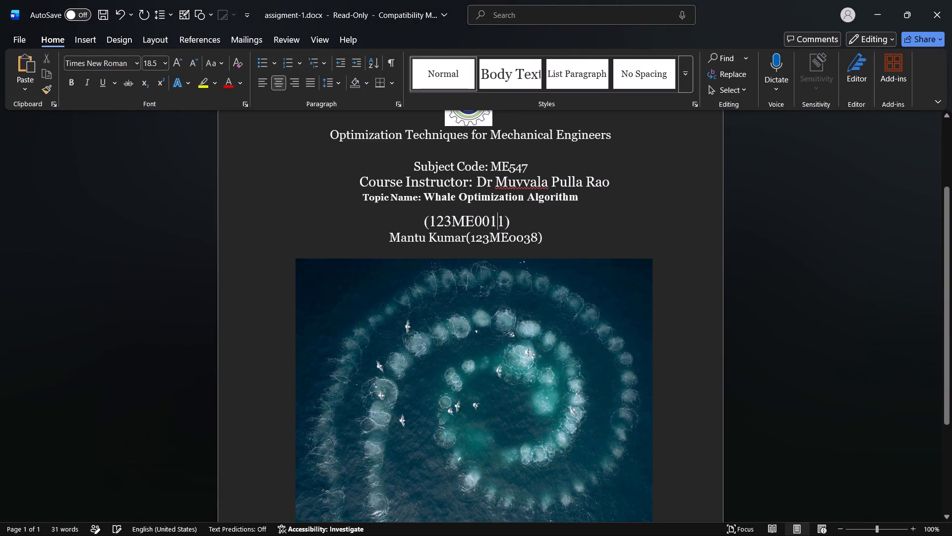
Place the cursor before the upper student's bracketed roll number, where the name is missing, and switch to Chrome with a new tab open.
click(419, 221)
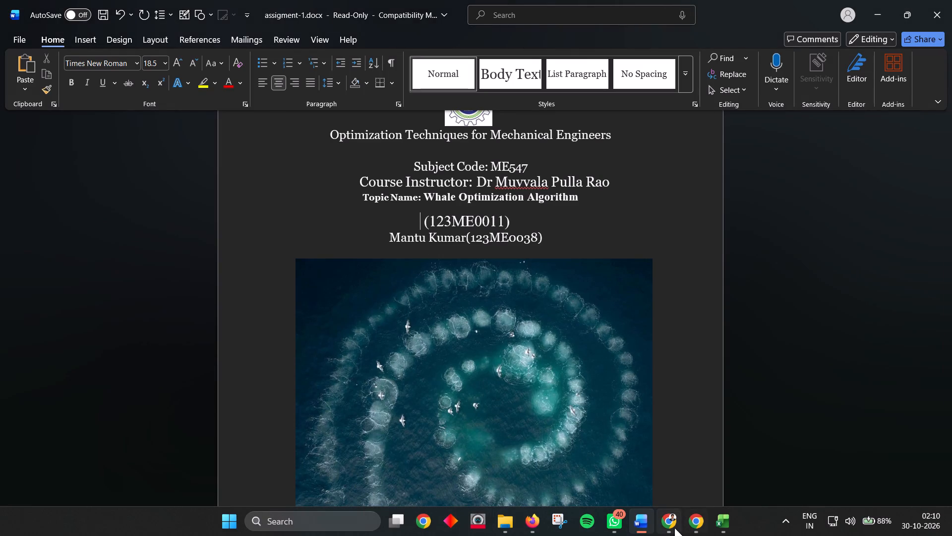
click(674, 527)
click(473, 4)
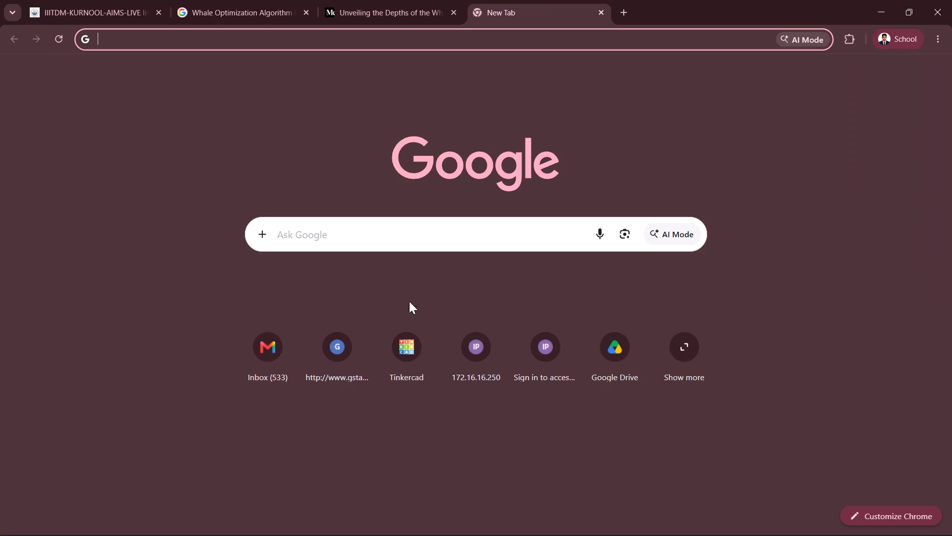
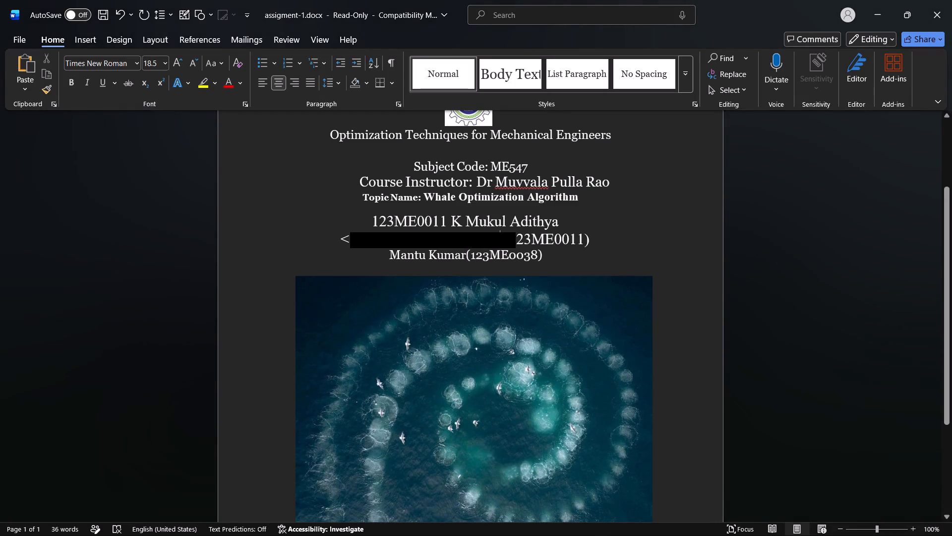
Delete the e-mail address following the first student's name, up to the roll number in parentheses.
key(BackSpace)
key(BackSpace)
key(BackSpace)
key(BackSpace)
key(BackSpace)
key(BackSpace)
key(BackSpace)
key(BackSpace)
key(BackSpace)
key(BackSpace)
click(409, 244)
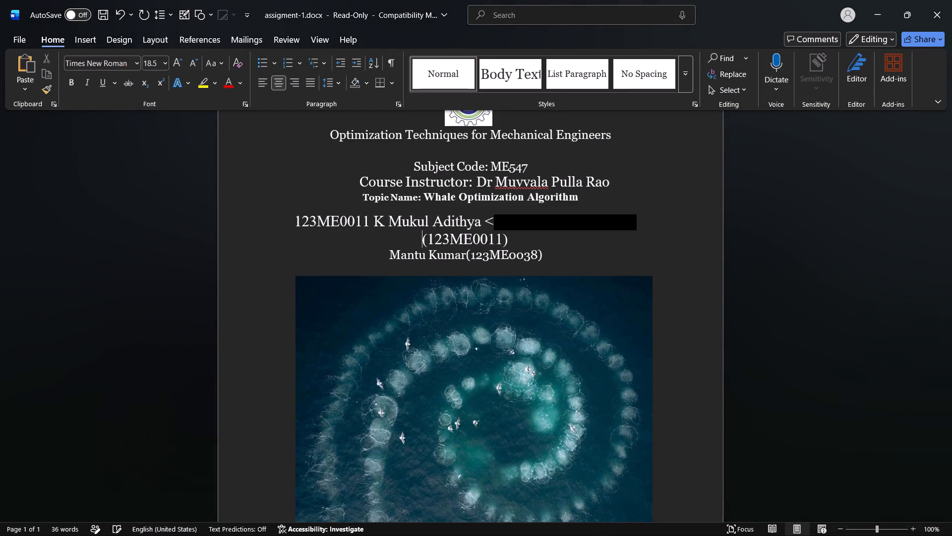
key(BackSpace)
key(BackSpace)
key(BackSpace)
key(BackSpace)
key(BackSpace)
key(BackSpace)
key(BackSpace)
key(BackSpace)
key(BackSpace)
key(BackSpace)
key(BackSpace)
key(BackSpace)
key(BackSpace)
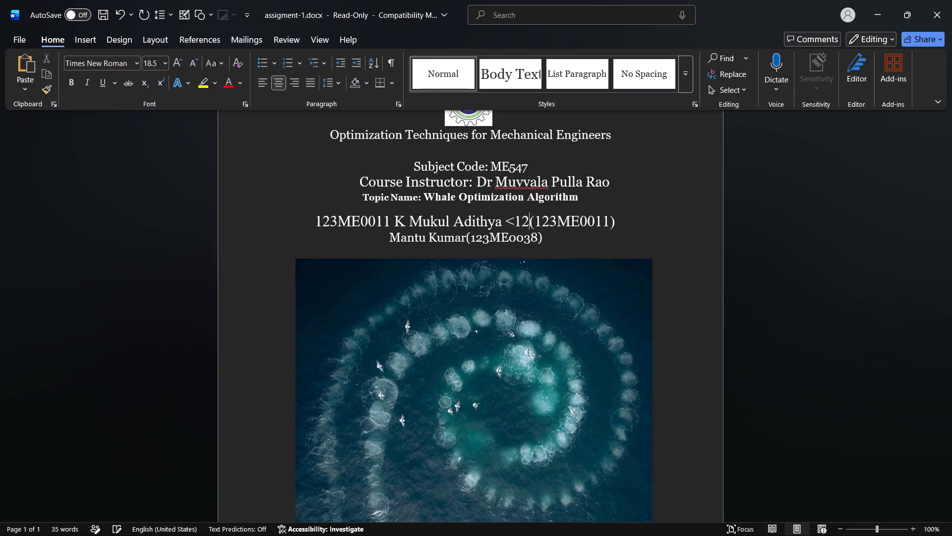
Remove the stray characters before the bracketed roll number and the duplicate roll number at the start of the upper student line.
key(BackSpace)
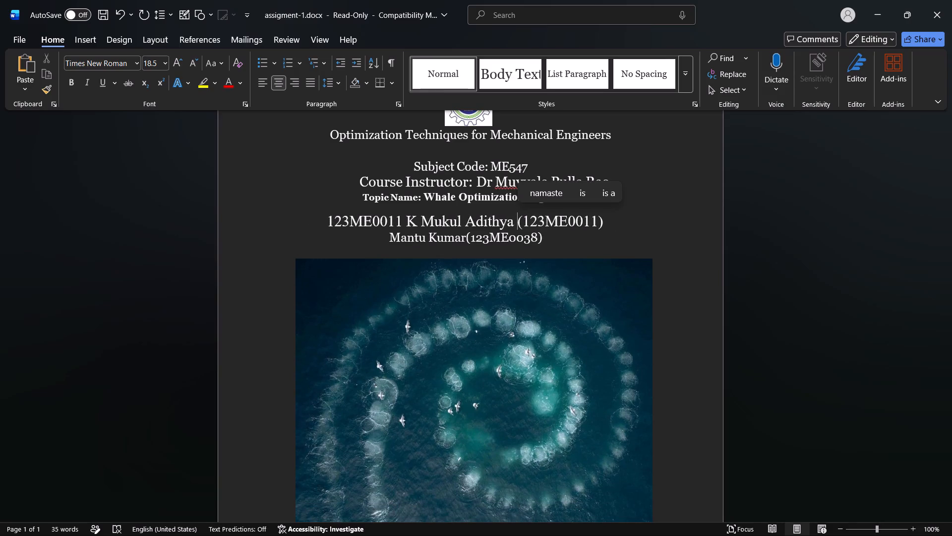
click(406, 220)
key(BackSpace)
key(BackSpace)
key(BackSpace)
key(BackSpace)
key(BackSpace)
key(BackSpace)
key(BackSpace)
key(BackSpace)
key(BackSpace)
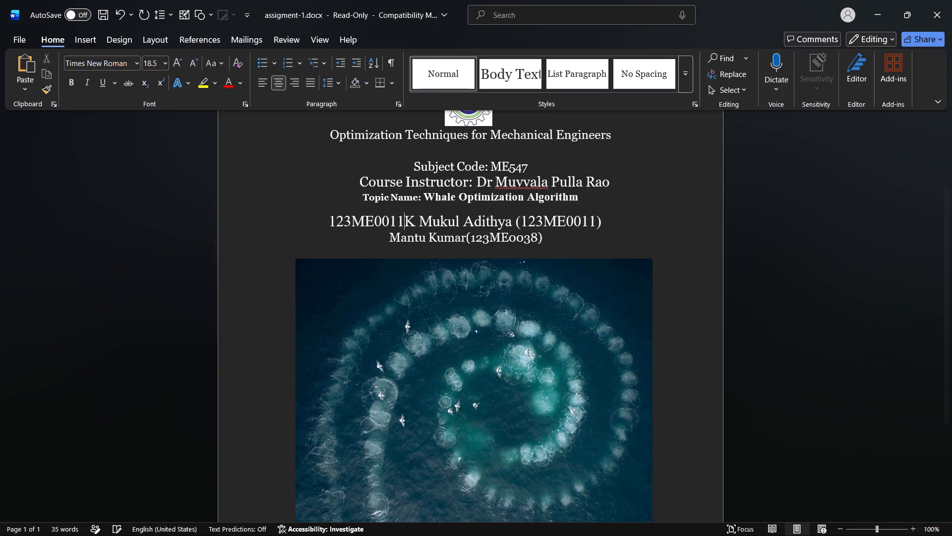
key(BackSpace)
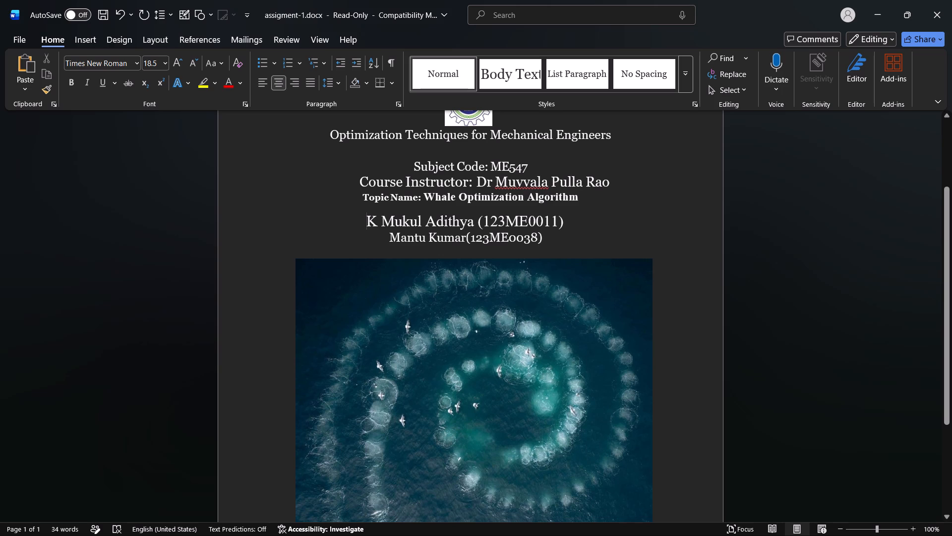
Set the font size of the entire upper student line to 15, matching the lower student line.
drag(551, 238, 460, 237)
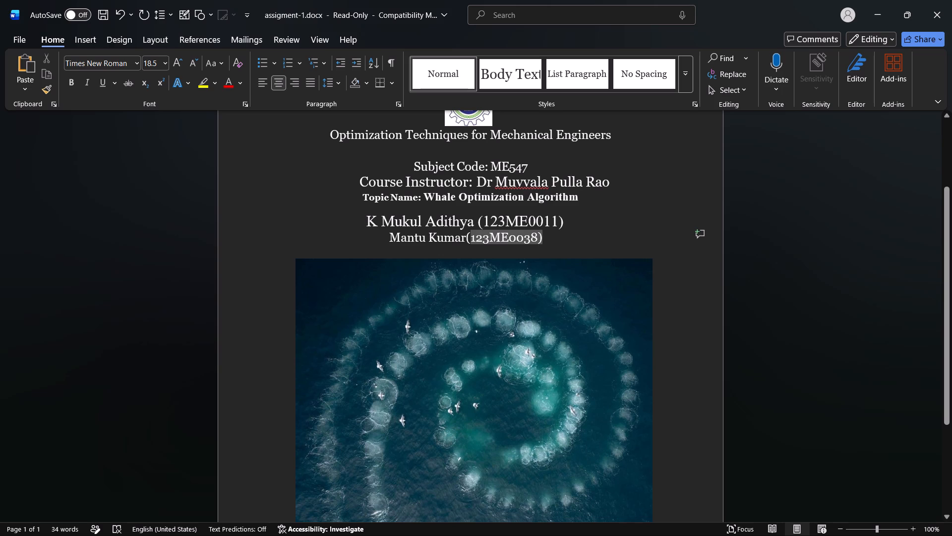
drag(460, 237, 395, 235)
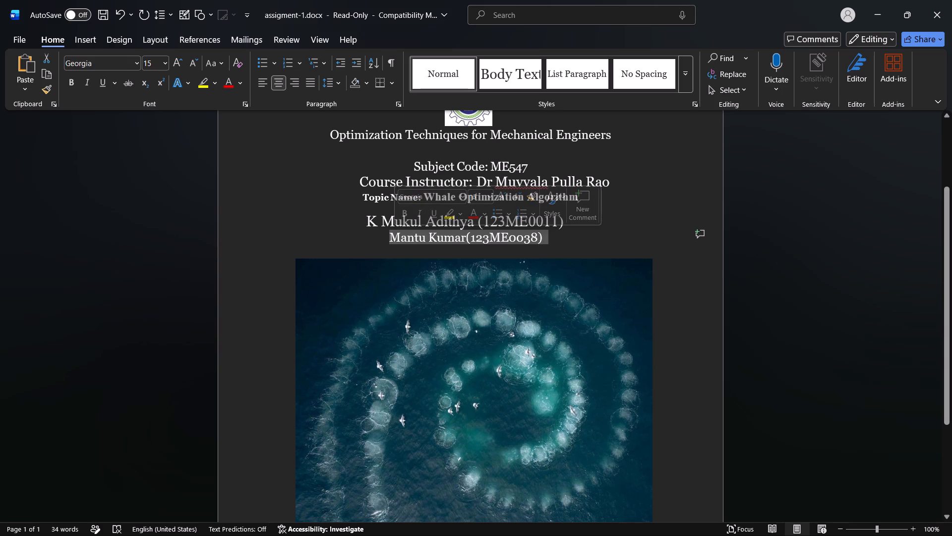
click(353, 227)
drag(362, 220, 548, 217)
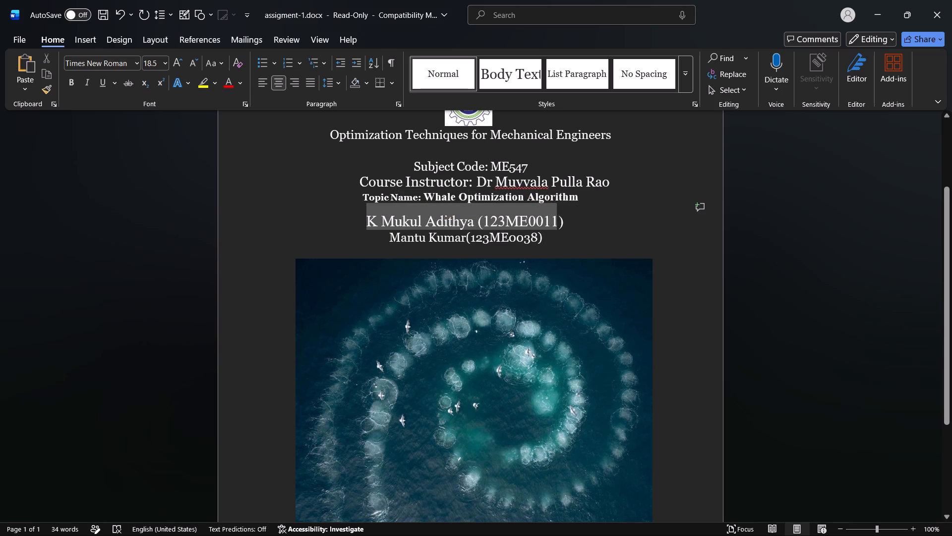
drag(548, 217, 567, 218)
click(167, 65)
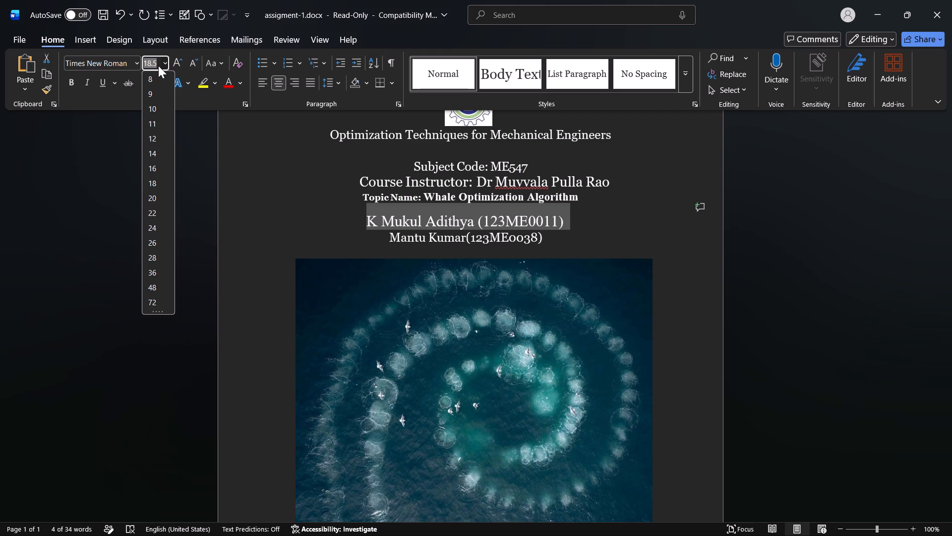
key(1)
key(5)
key(Return)
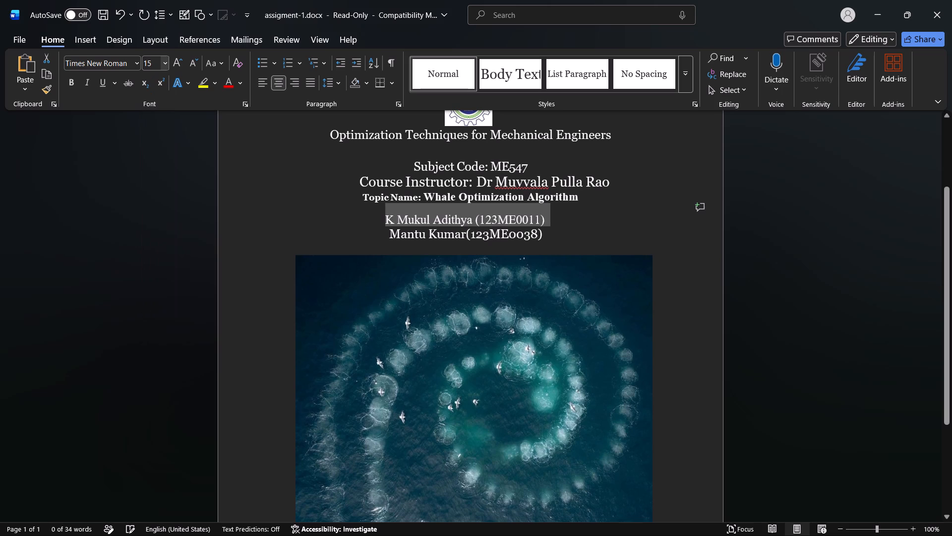
click(352, 227)
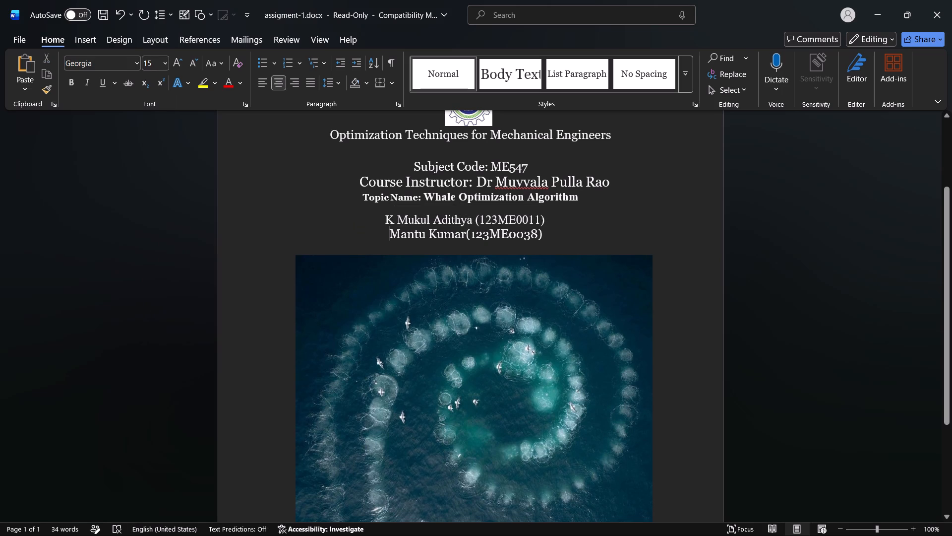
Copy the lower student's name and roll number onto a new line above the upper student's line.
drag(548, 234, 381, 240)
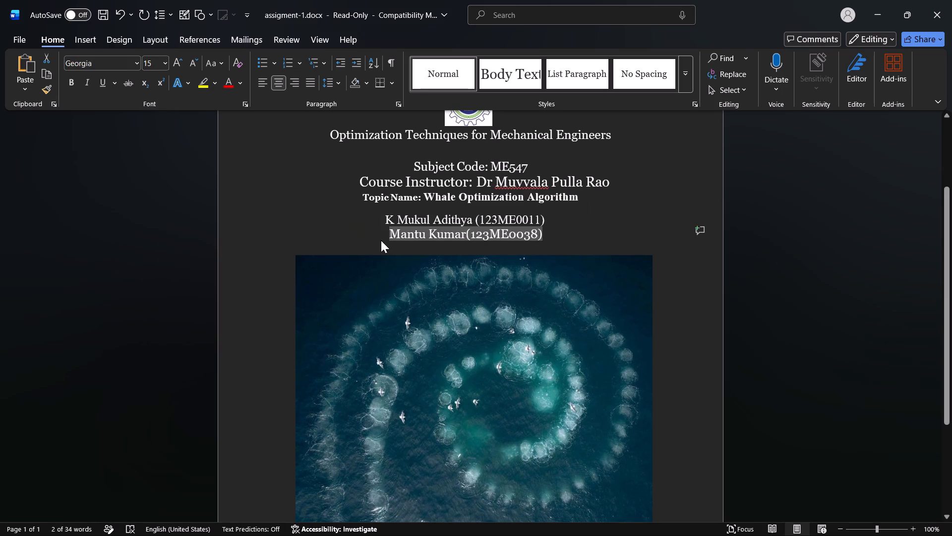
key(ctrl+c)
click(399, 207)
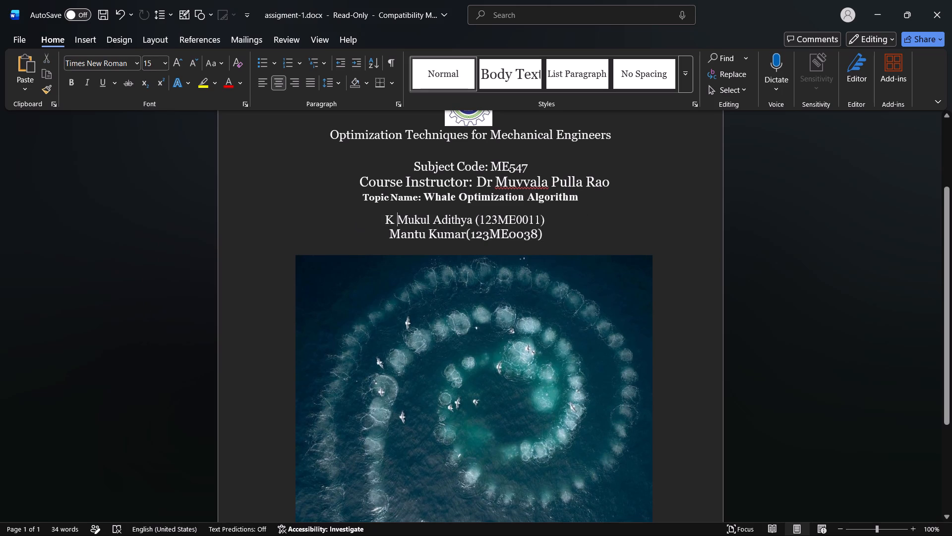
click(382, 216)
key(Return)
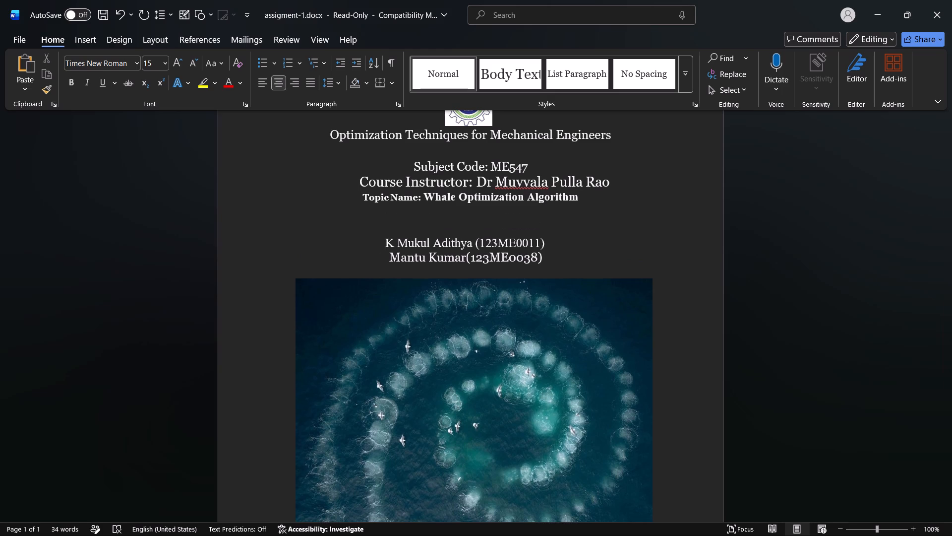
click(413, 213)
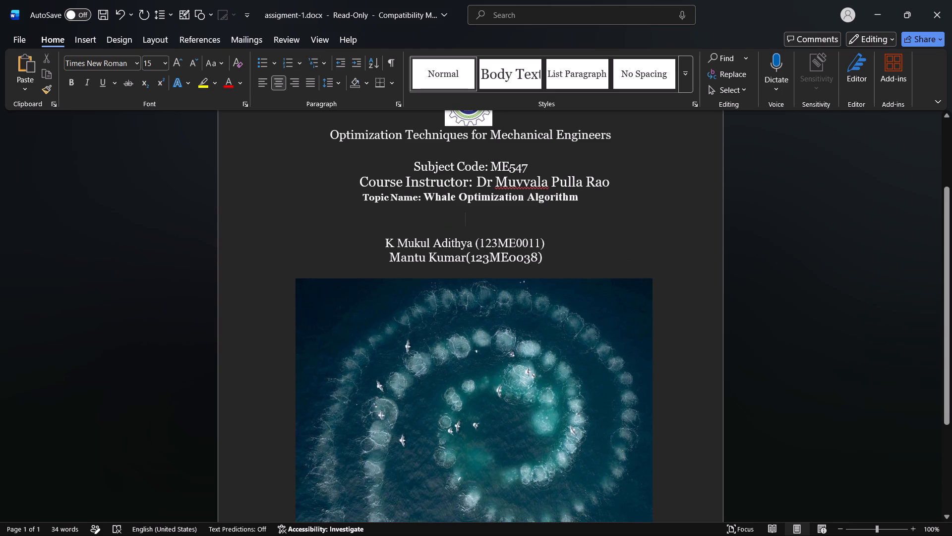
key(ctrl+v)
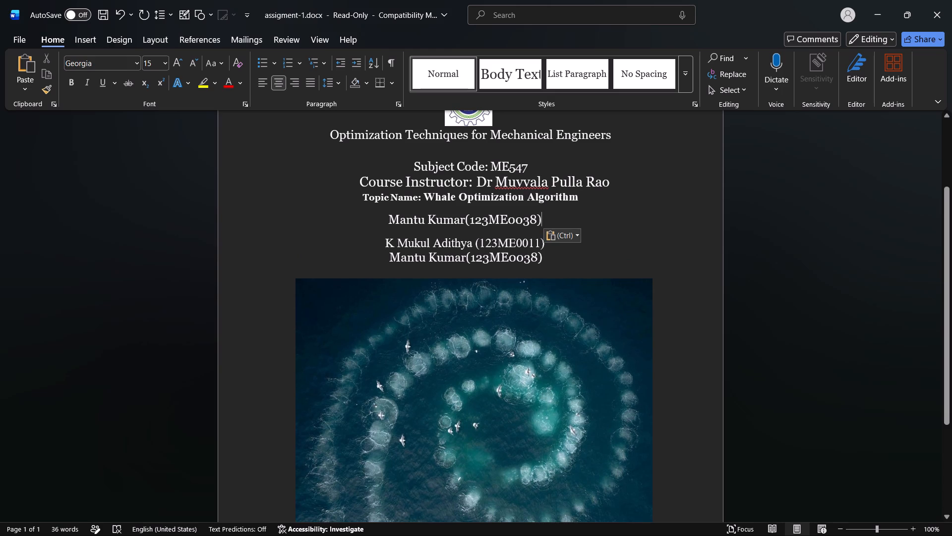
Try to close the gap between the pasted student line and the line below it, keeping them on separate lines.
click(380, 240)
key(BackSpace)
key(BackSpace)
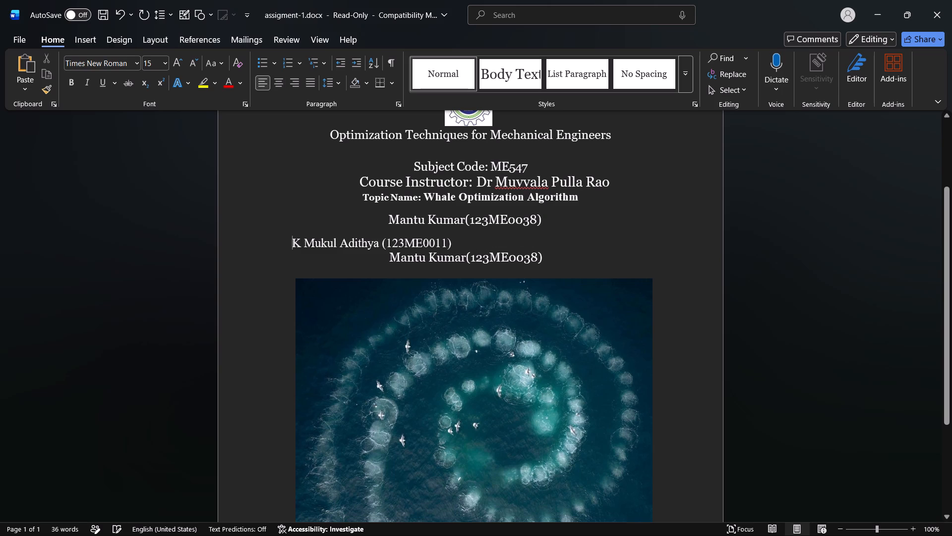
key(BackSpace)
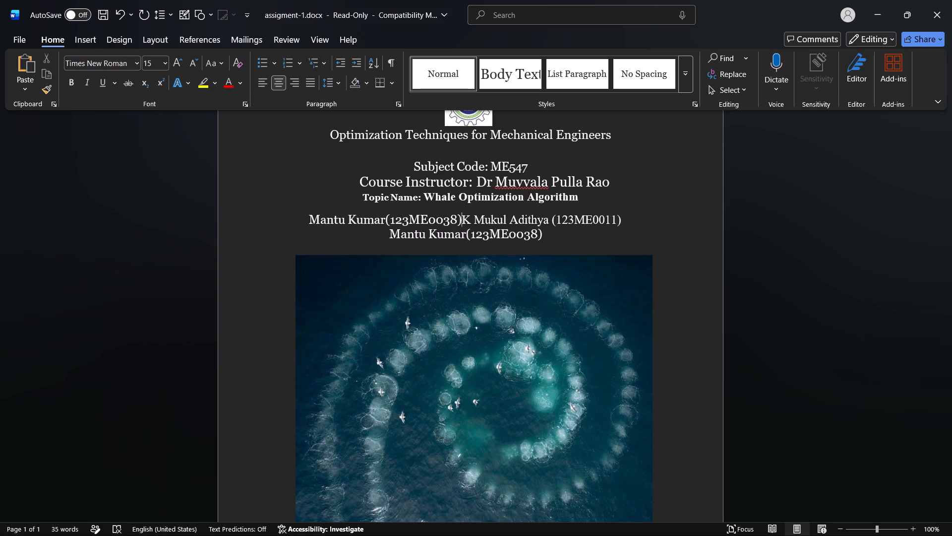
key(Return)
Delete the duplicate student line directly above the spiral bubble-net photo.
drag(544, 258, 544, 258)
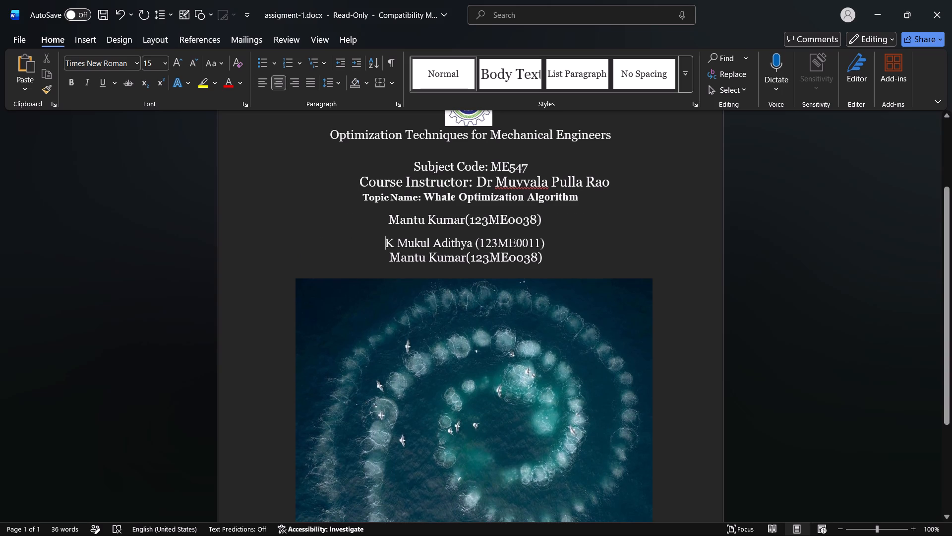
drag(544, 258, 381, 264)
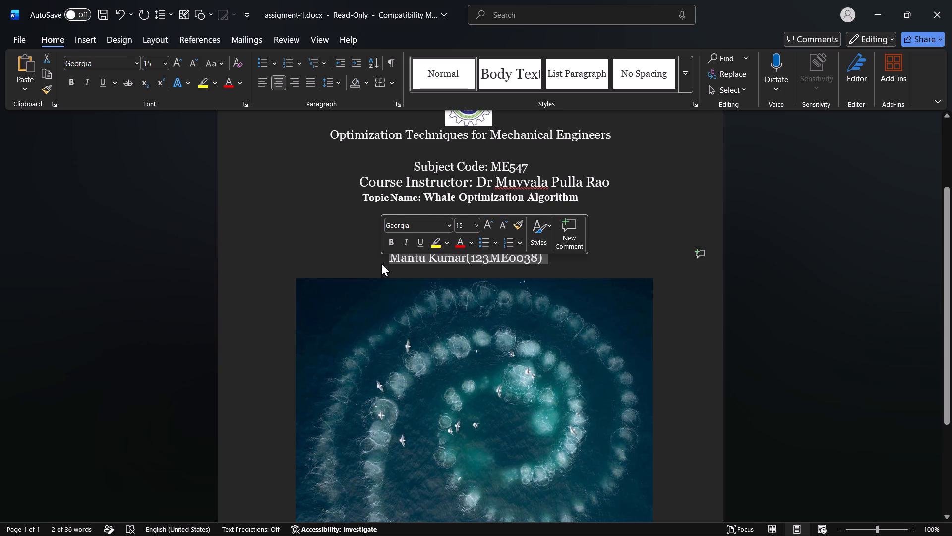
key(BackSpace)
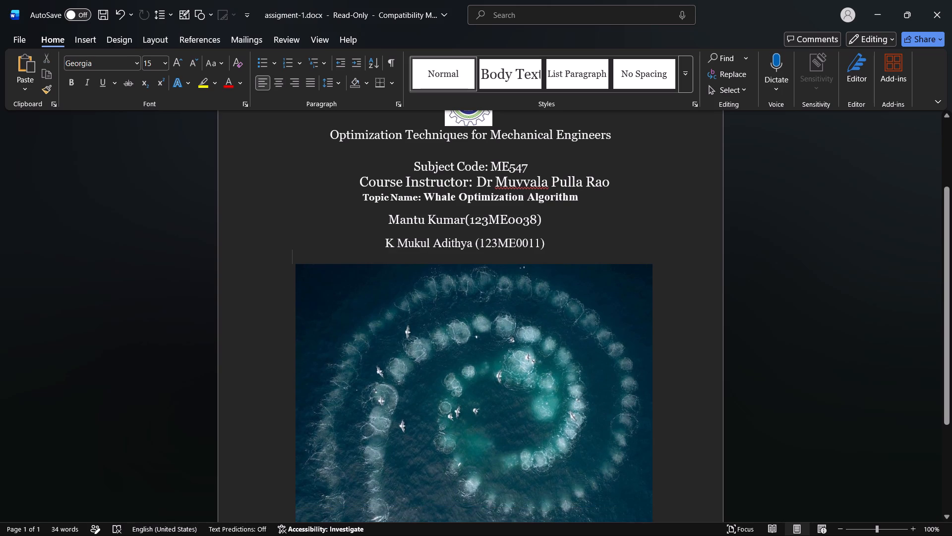
Examine the cover page layout from the institute heading down to the bottom of the spiral bubble-net photo.
scroll(555, 289, up, 6)
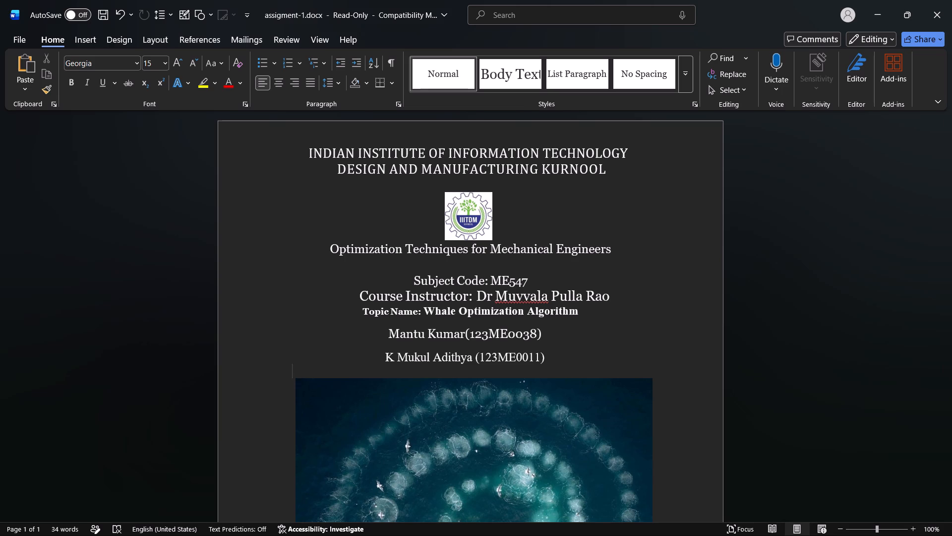
scroll(637, 295, down, 6)
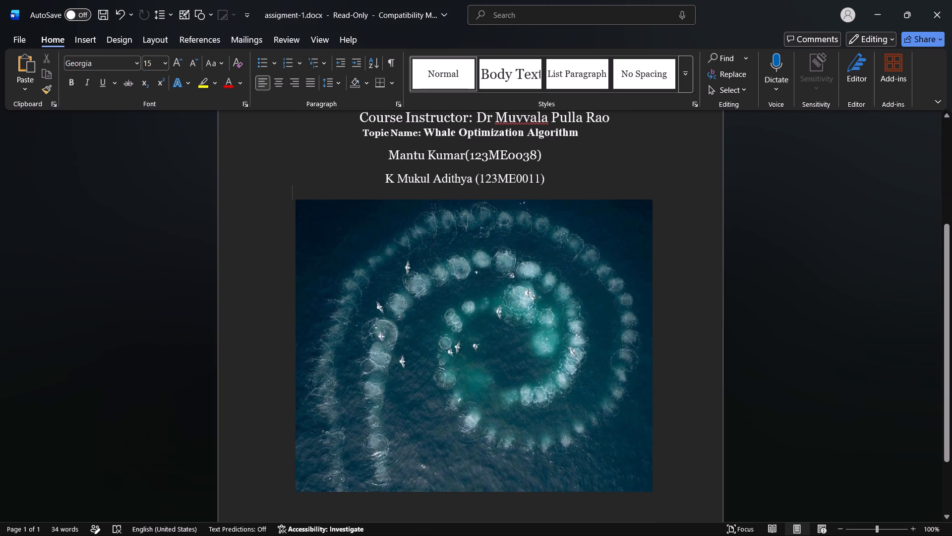
scroll(637, 296, down, 8)
scroll(637, 296, up, 3)
scroll(637, 296, down, 1)
scroll(637, 296, up, 3)
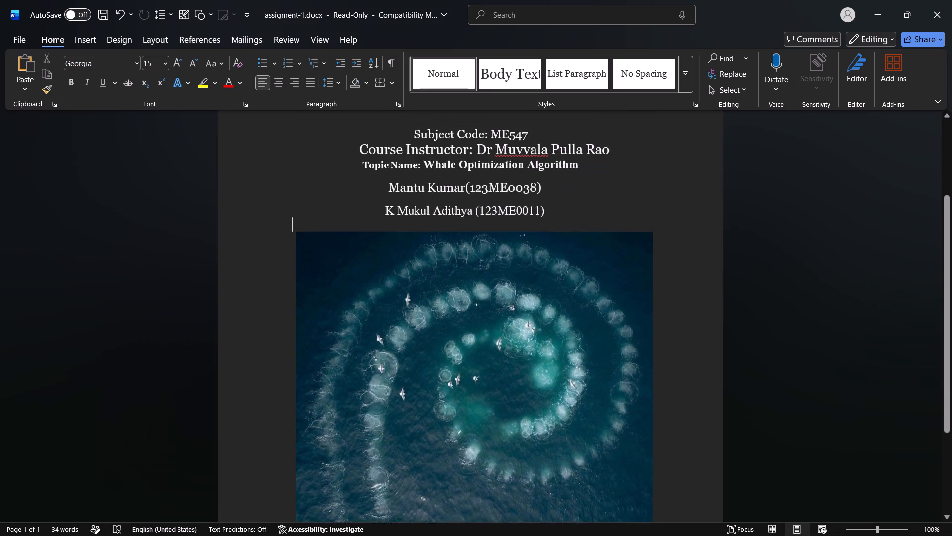
scroll(637, 296, up, 5)
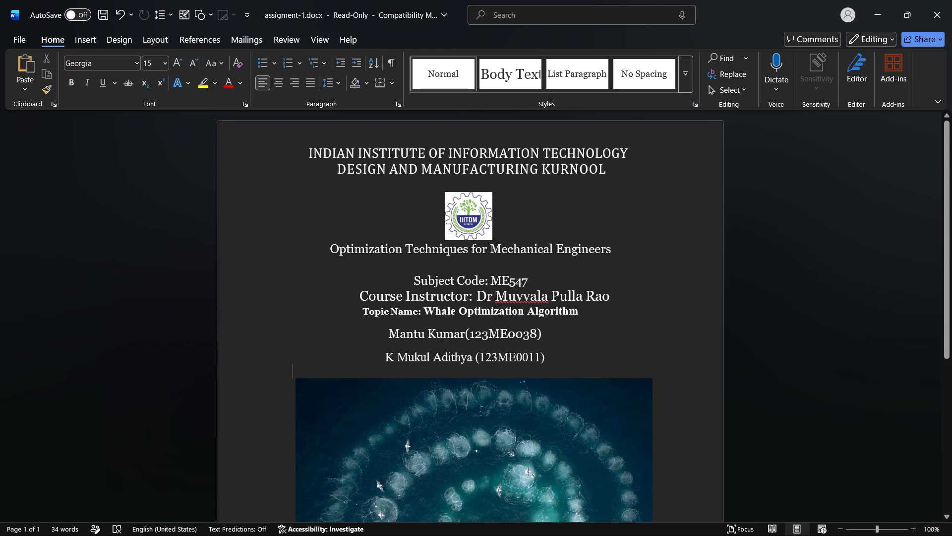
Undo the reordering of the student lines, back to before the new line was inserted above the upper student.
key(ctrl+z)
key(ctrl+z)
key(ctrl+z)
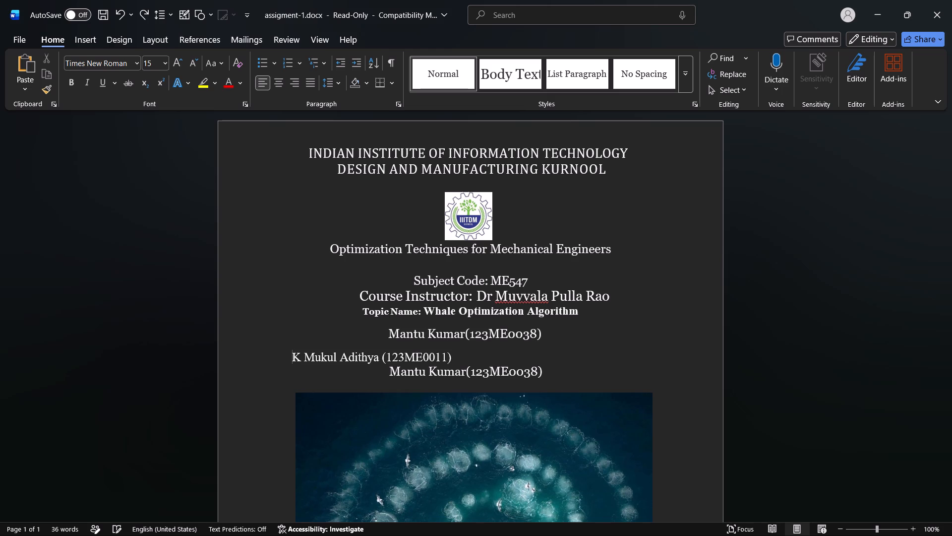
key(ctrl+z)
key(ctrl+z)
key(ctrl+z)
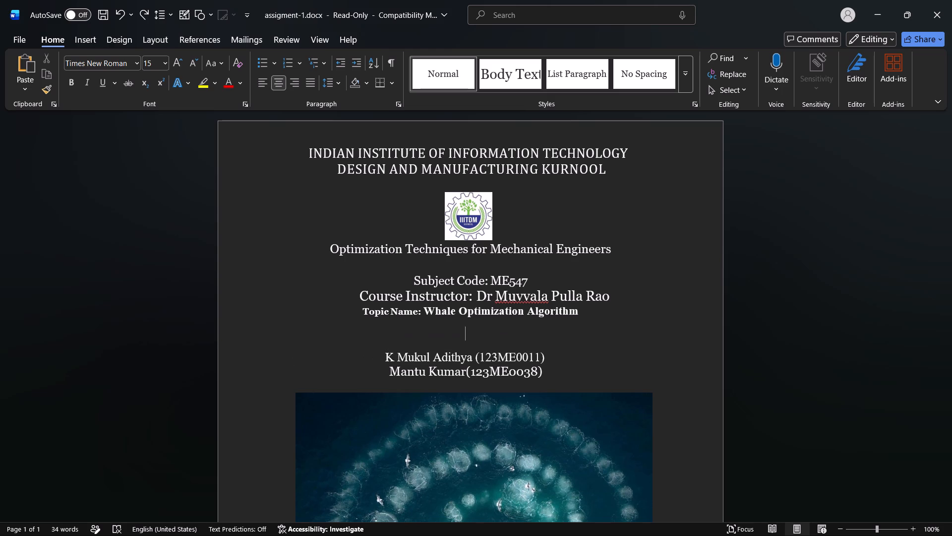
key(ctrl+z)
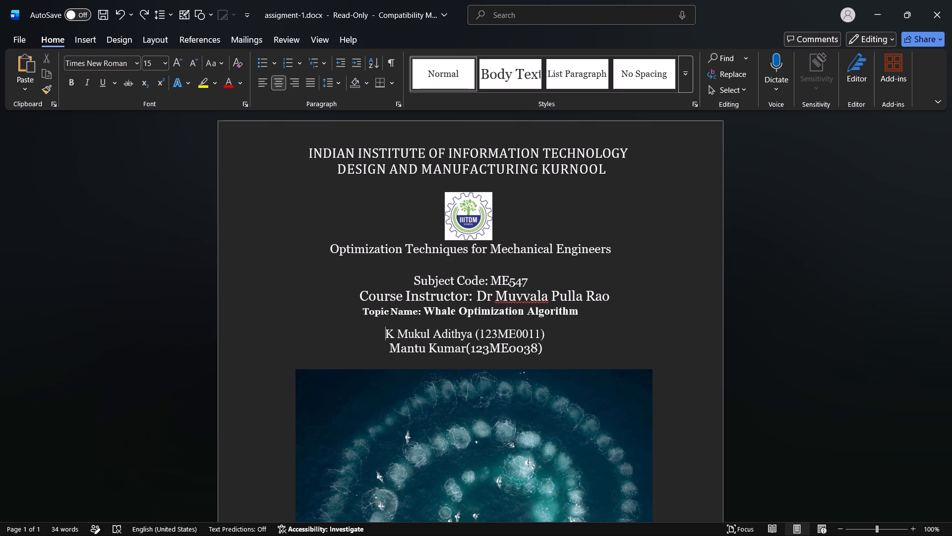
Review the restored cover page, from the institute heading and student lines down through the spiral bubble-net photo.
scroll(509, 336, down, 2)
scroll(513, 335, up, 3)
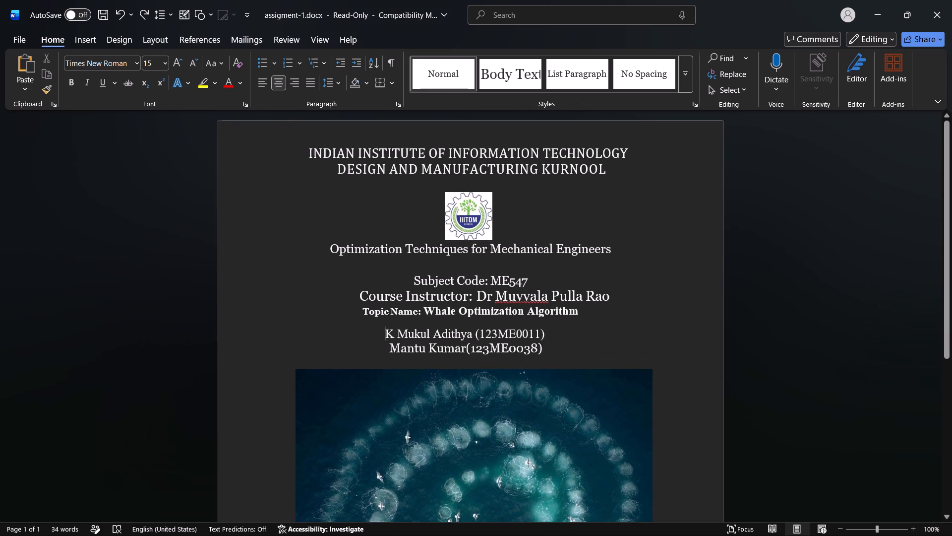
scroll(512, 349, down, 1)
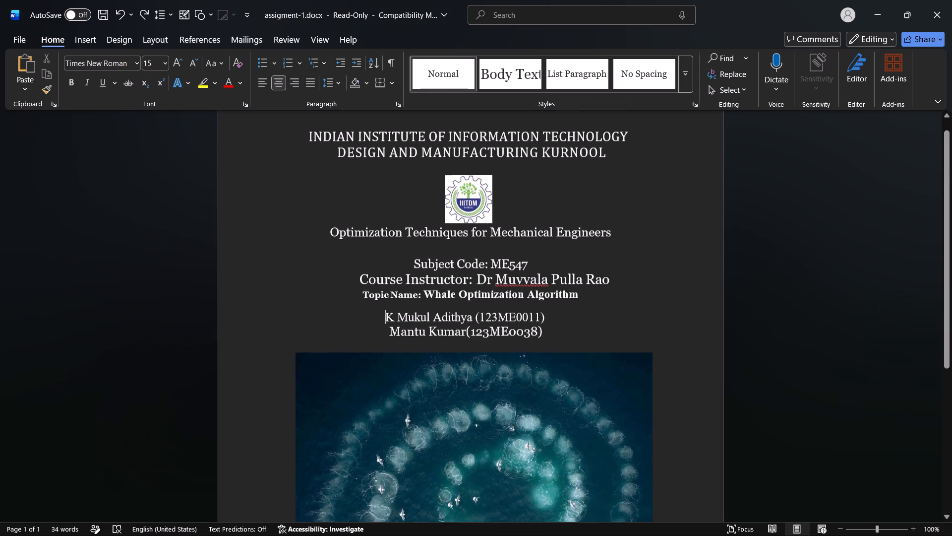
scroll(512, 349, down, 8)
scroll(512, 349, up, 4)
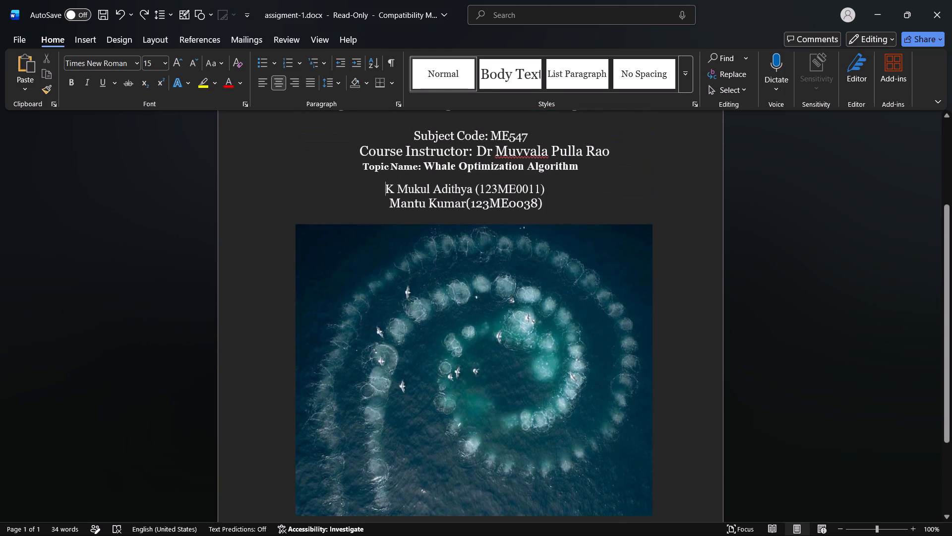
scroll(512, 349, up, 5)
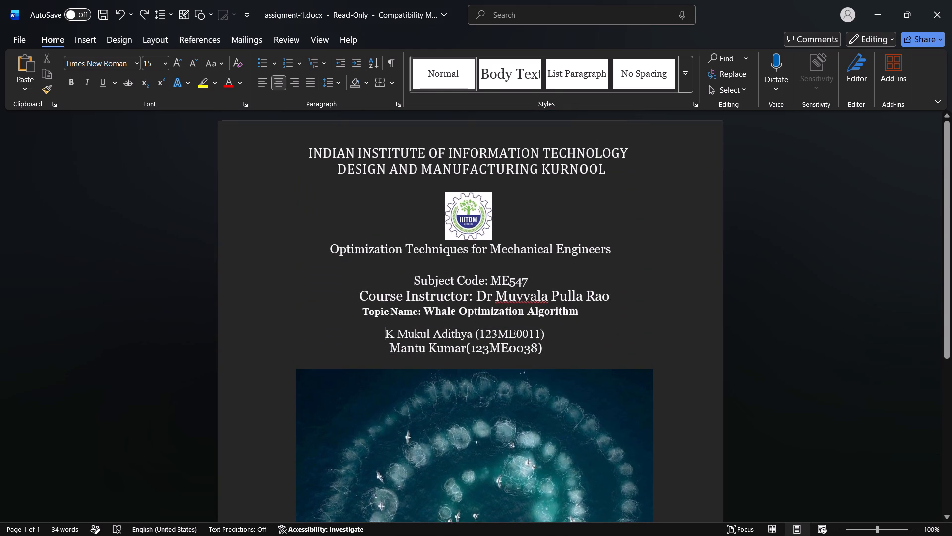
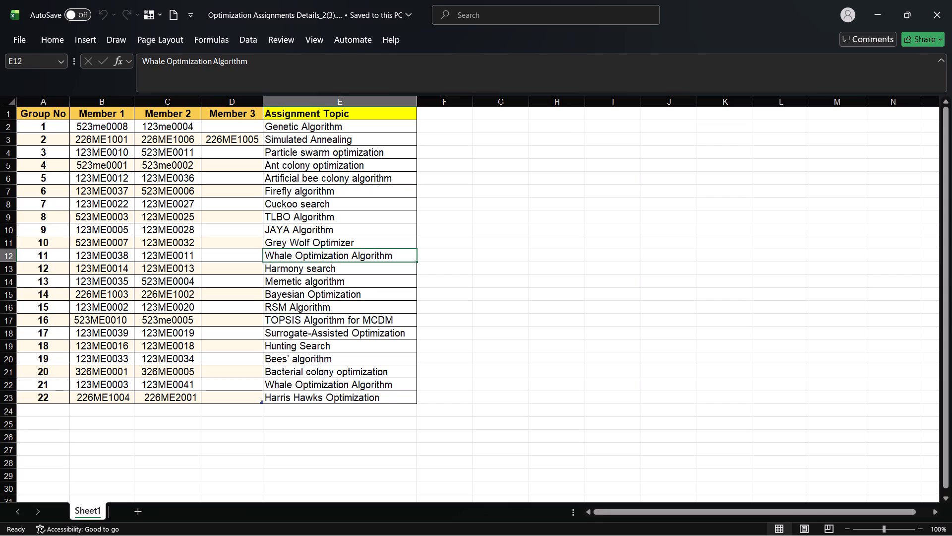
Bring up the list of recent files from the Optimization Assignments Details workbook.
scroll(321, 370, up, 6)
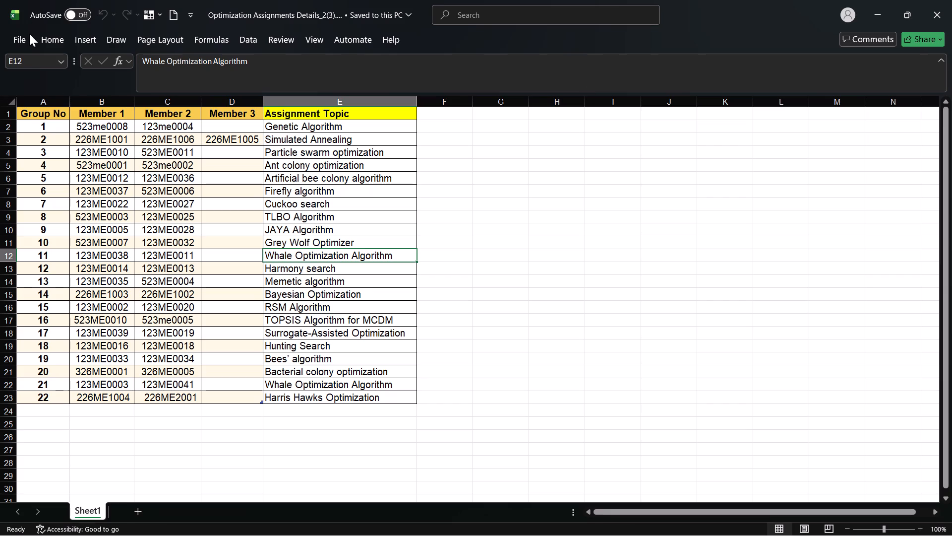
click(22, 34)
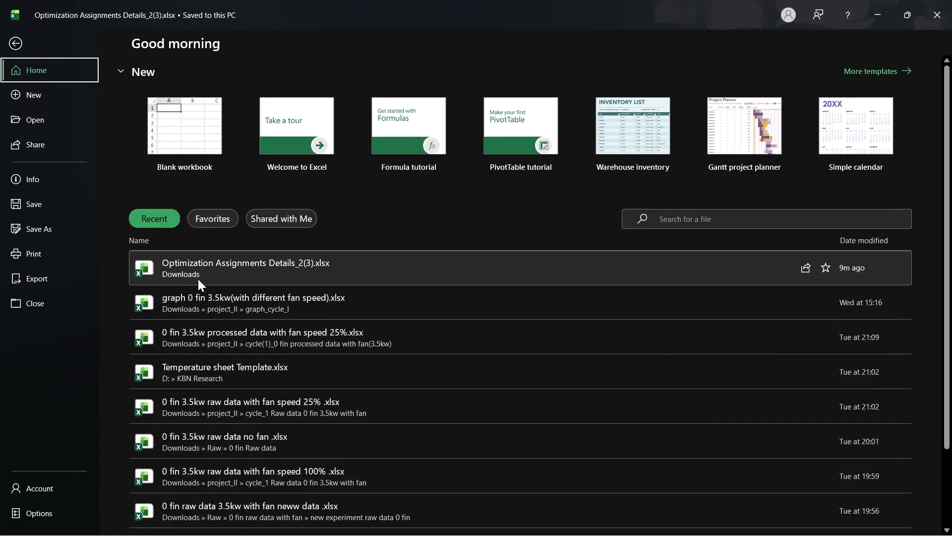
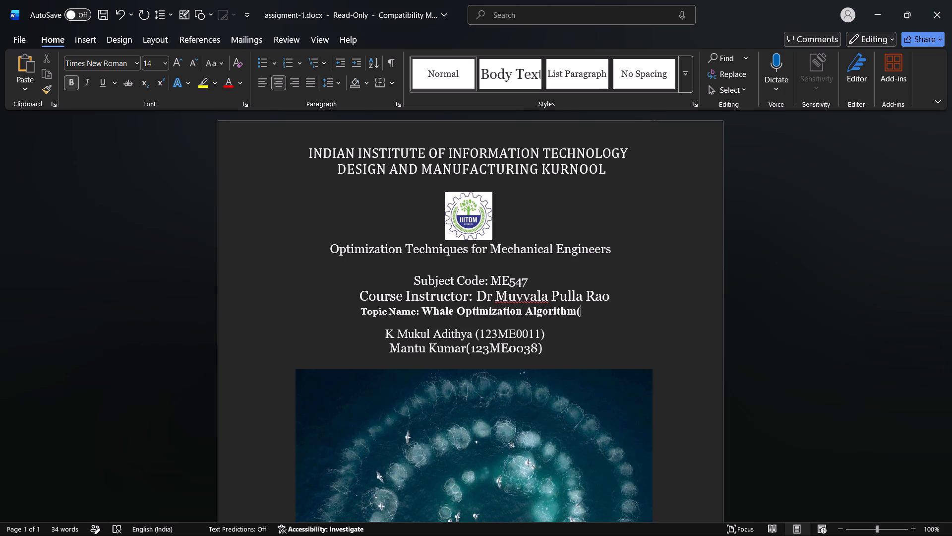
Complete the parenthetical after "Whale Optimization Algorithm(" on the topic line with "assignment II)".
text(assi)
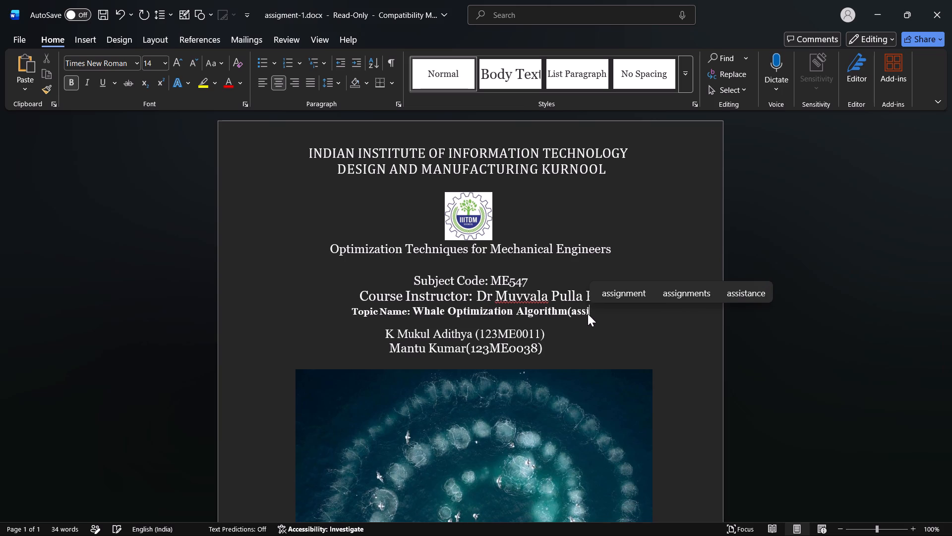
text(gnmr)
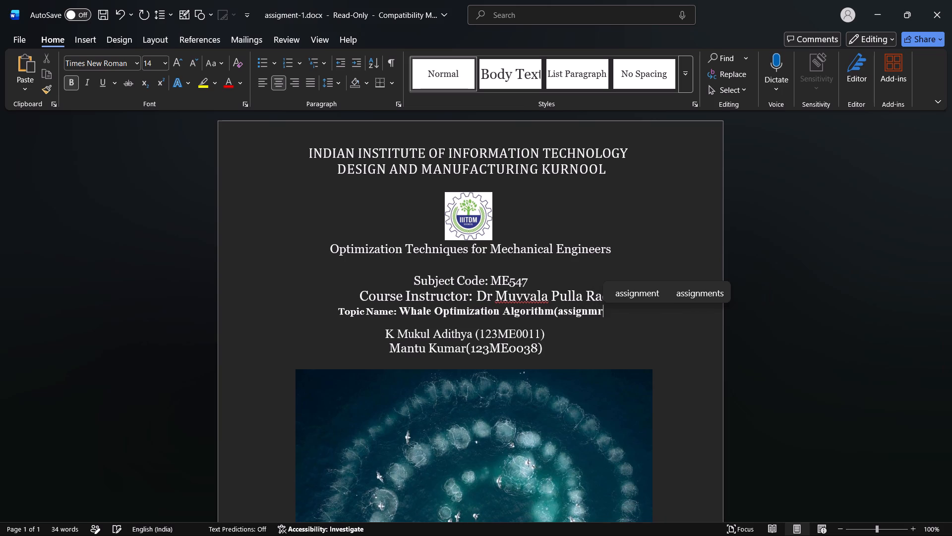
key(BackSpace)
text(ent)
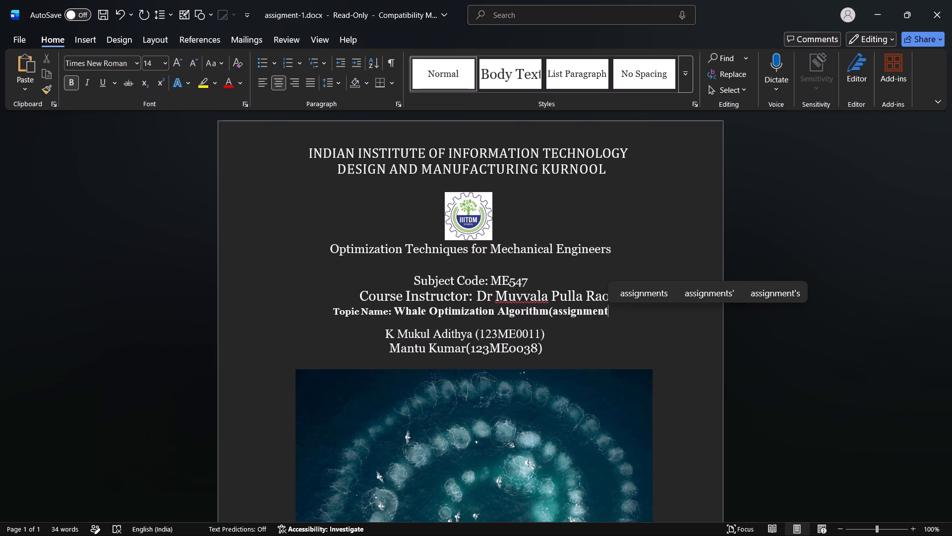
text(II)
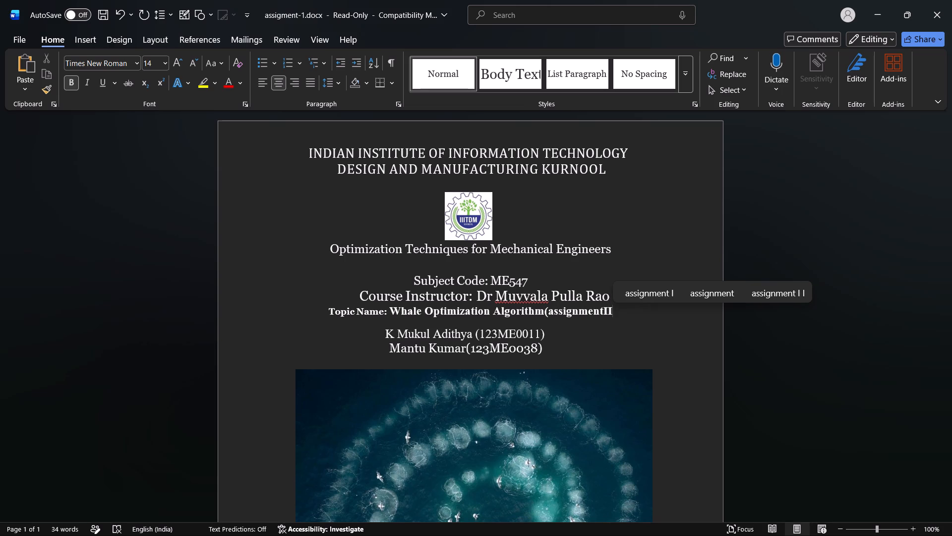
key(BackSpace)
key(BackSpace)
key(space)
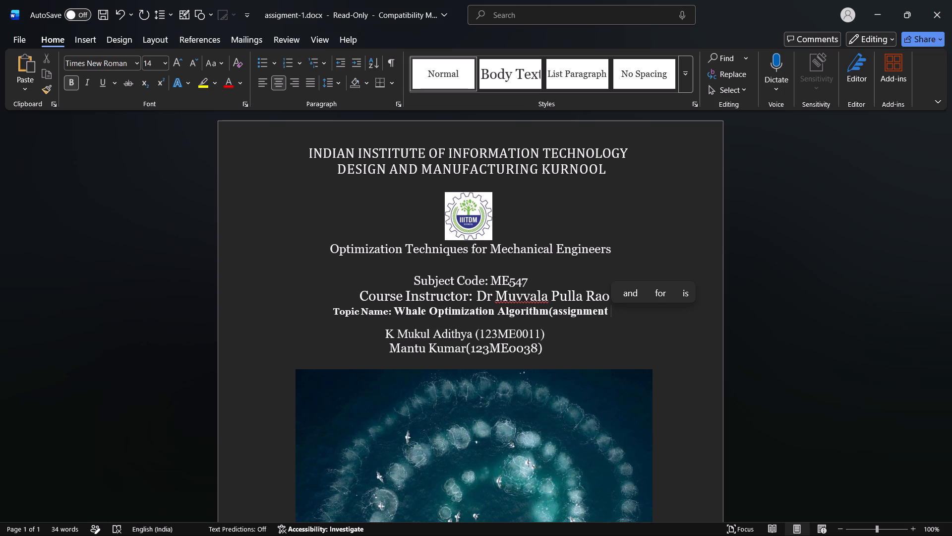
key(shift+i)
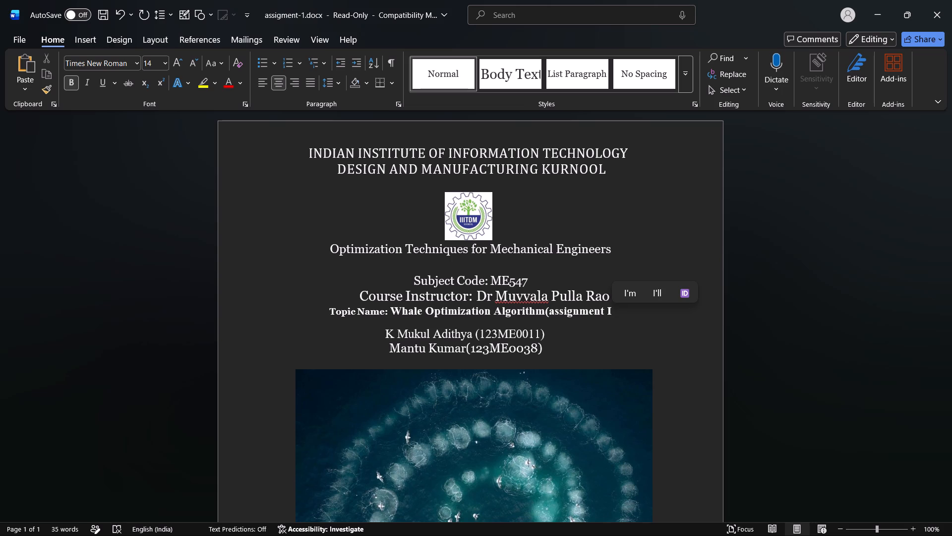
key(bracketright)
key(BackSpace)
key(BackSpace)
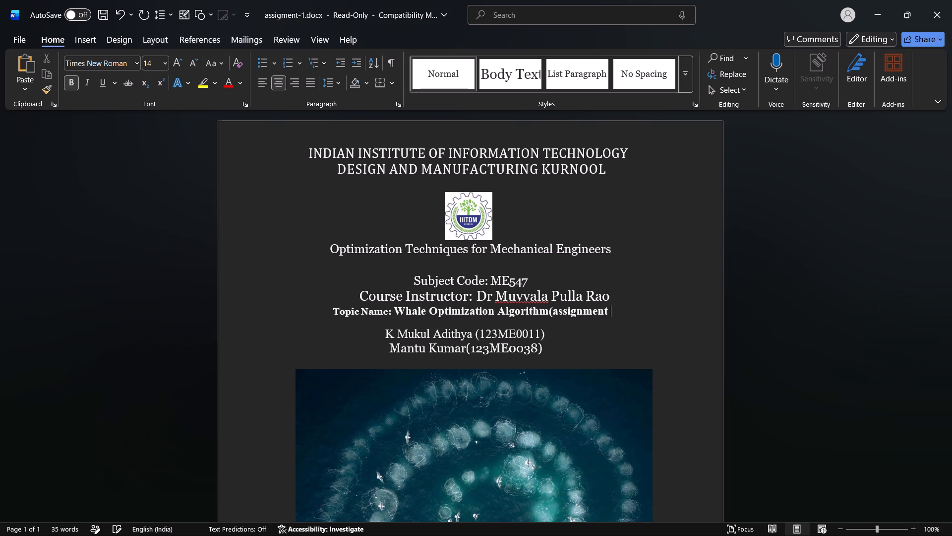
text(ii)
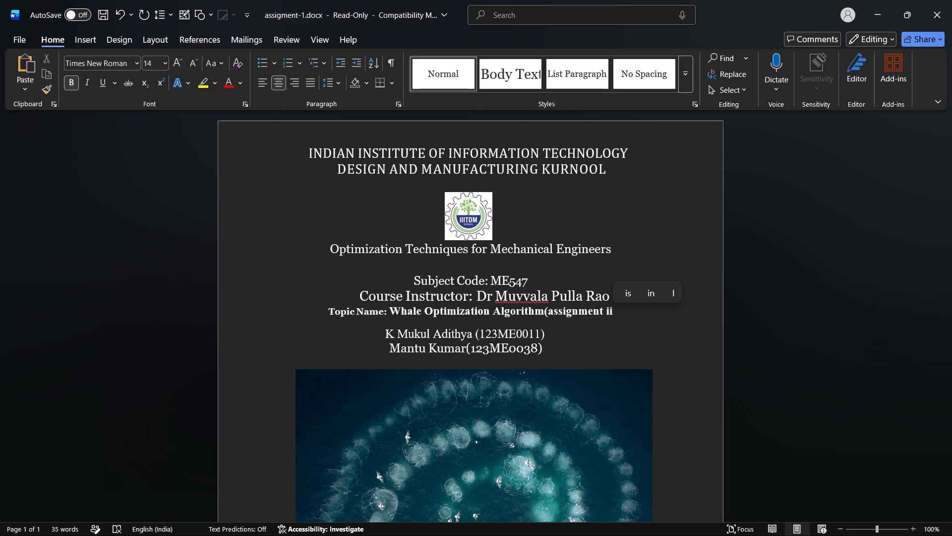
key(BackSpace)
key(BackSpace)
text(II)
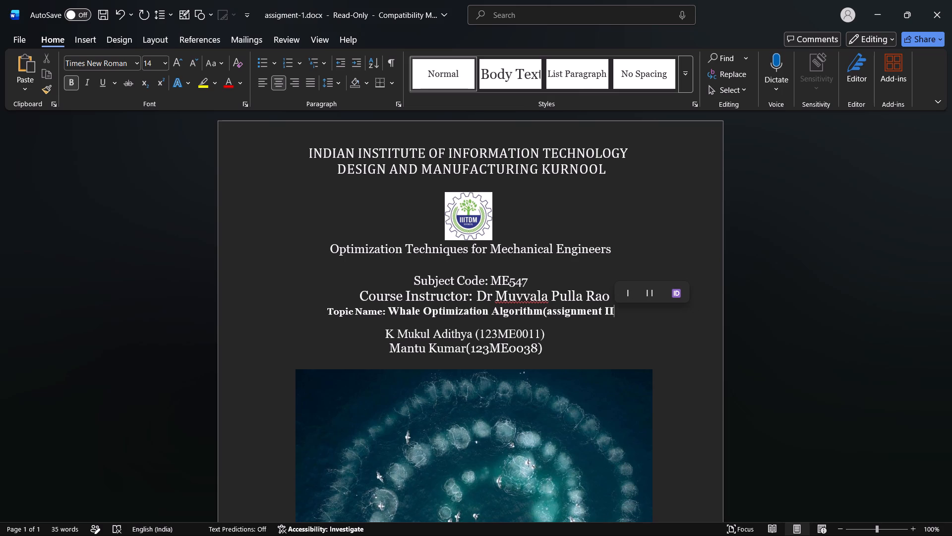
key(shift+parenright)
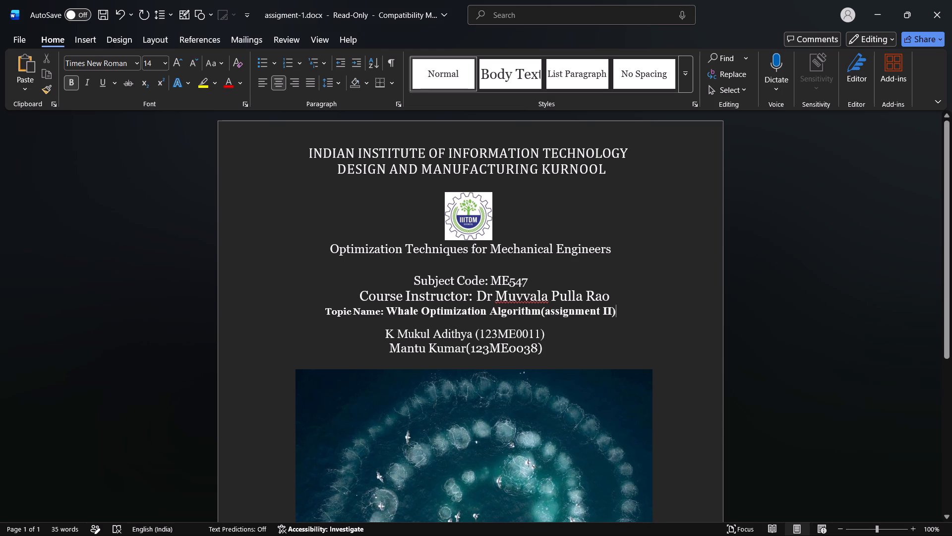
Remove the bold formatting from the words "assignment II" inside the parentheses on the topic line.
drag(546, 312, 612, 311)
click(620, 291)
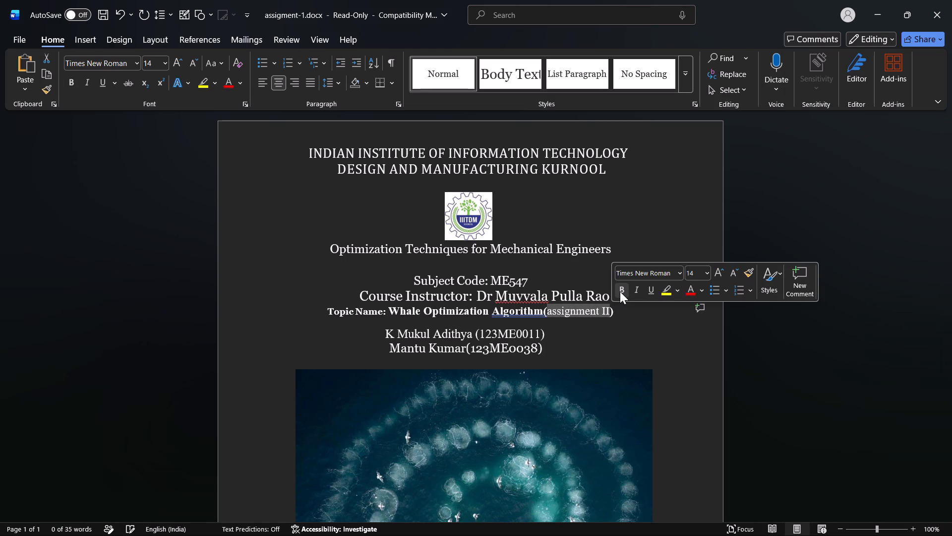
click(607, 342)
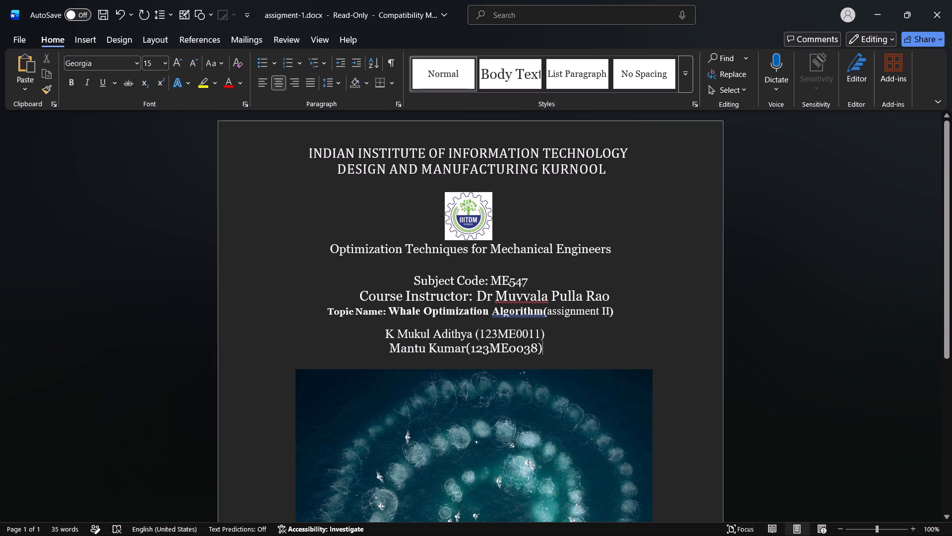
Apply the suggested correction to the flagged word on the topic line, adding a space between "Algorithm" and the opening parenthesis.
click(519, 313)
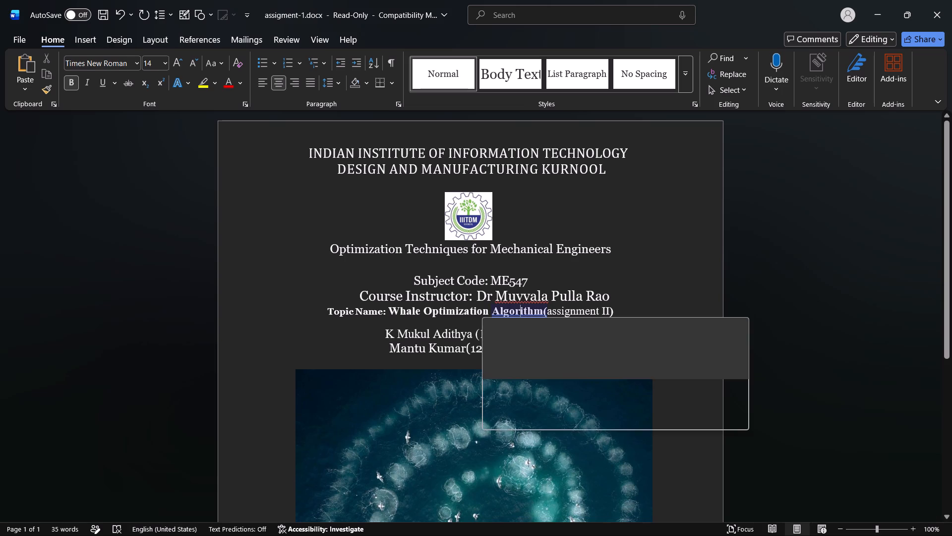
click(527, 390)
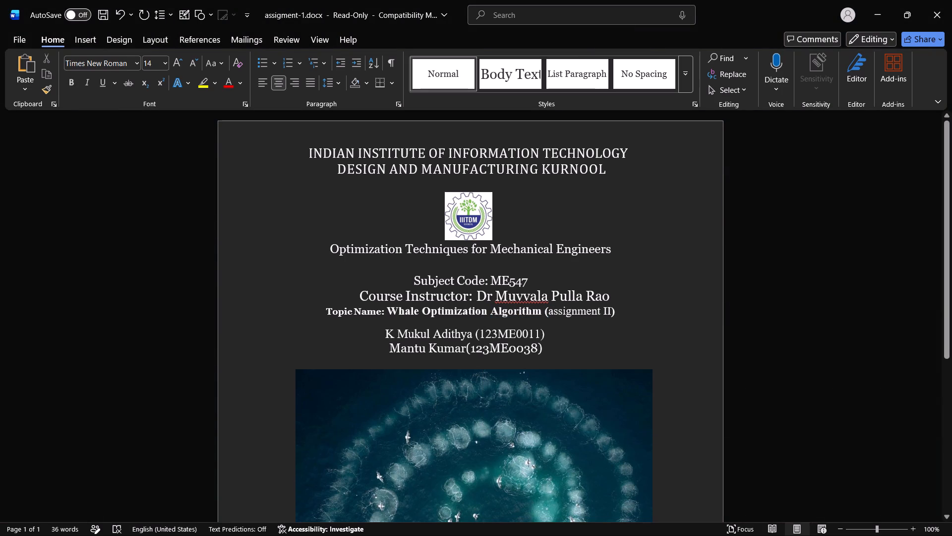
scroll(568, 340, down, 1)
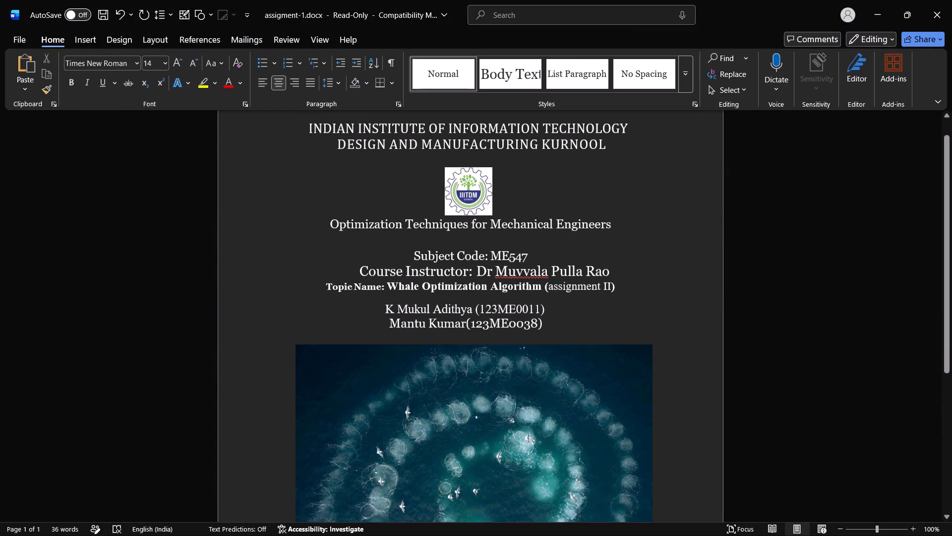
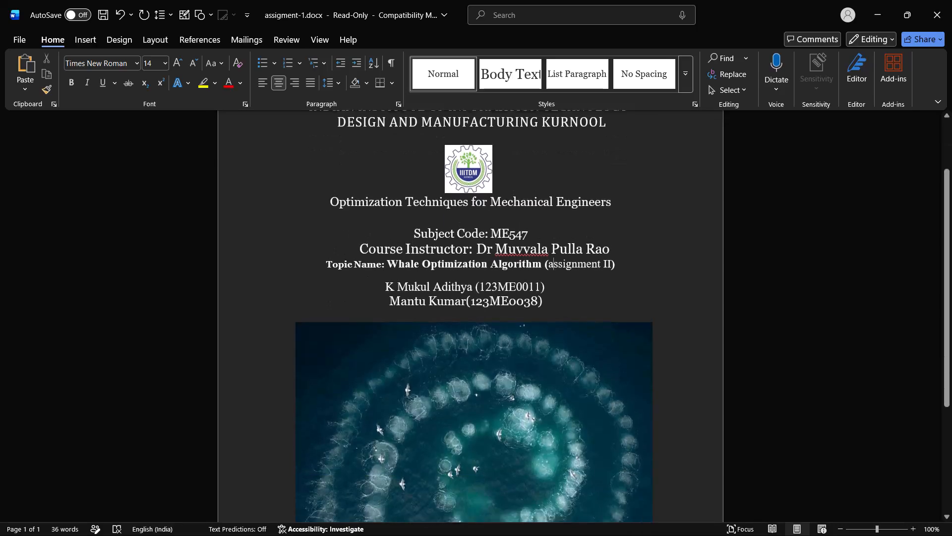
Open the print preview of the cover page to check the full-page layout.
scroll(574, 337, down, 4)
scroll(574, 337, up, 3)
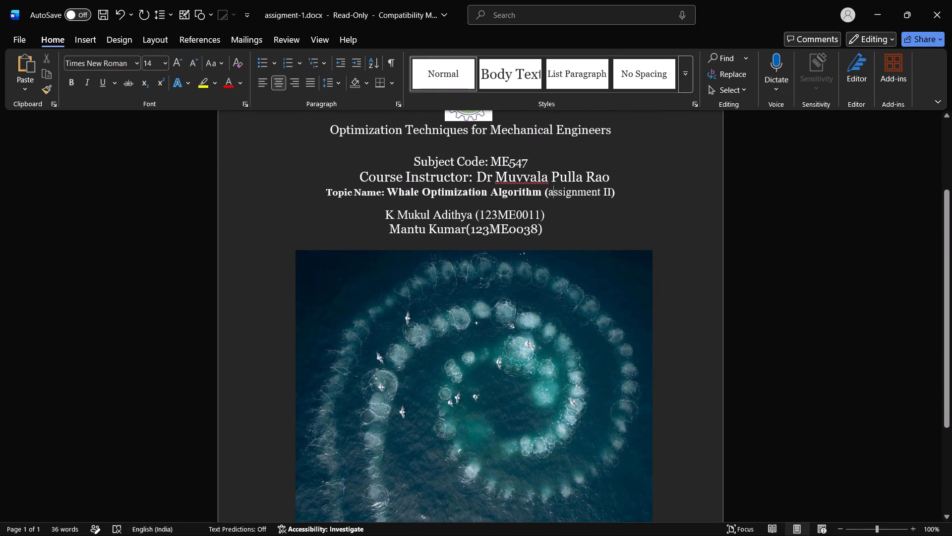
key(ctrl+p)
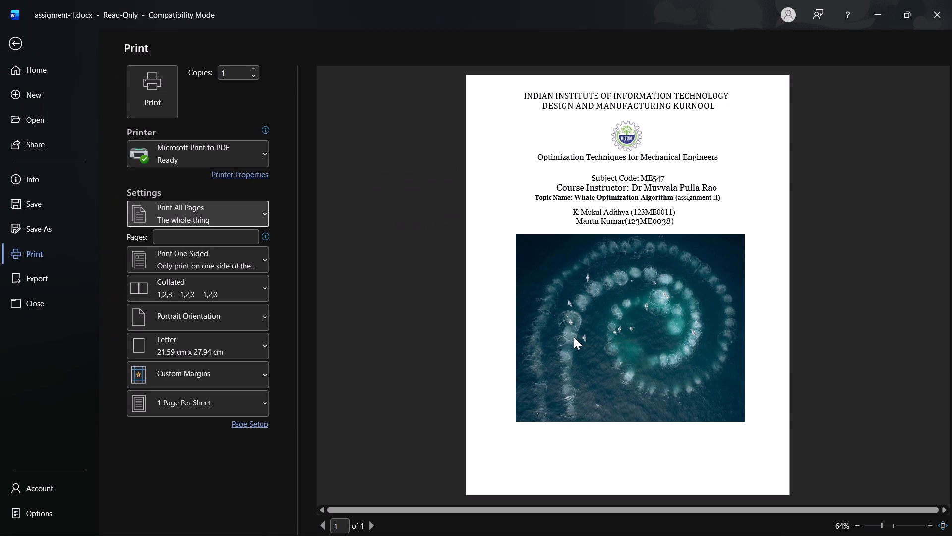
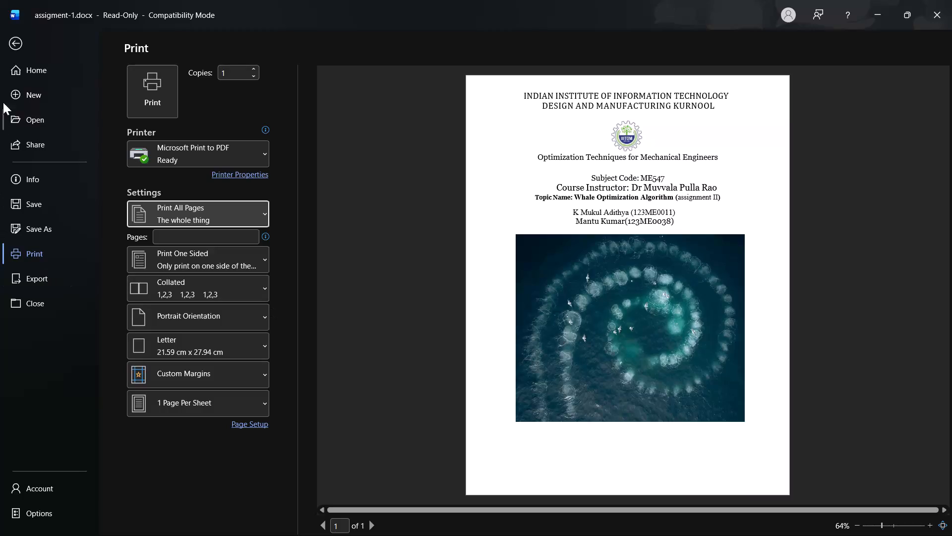
Leave the print preview and return to editing the cover page.
click(17, 38)
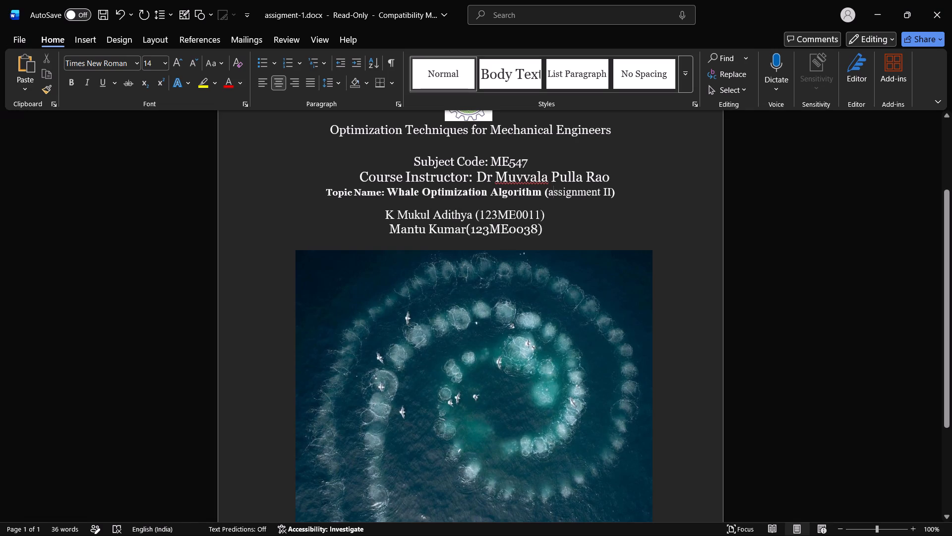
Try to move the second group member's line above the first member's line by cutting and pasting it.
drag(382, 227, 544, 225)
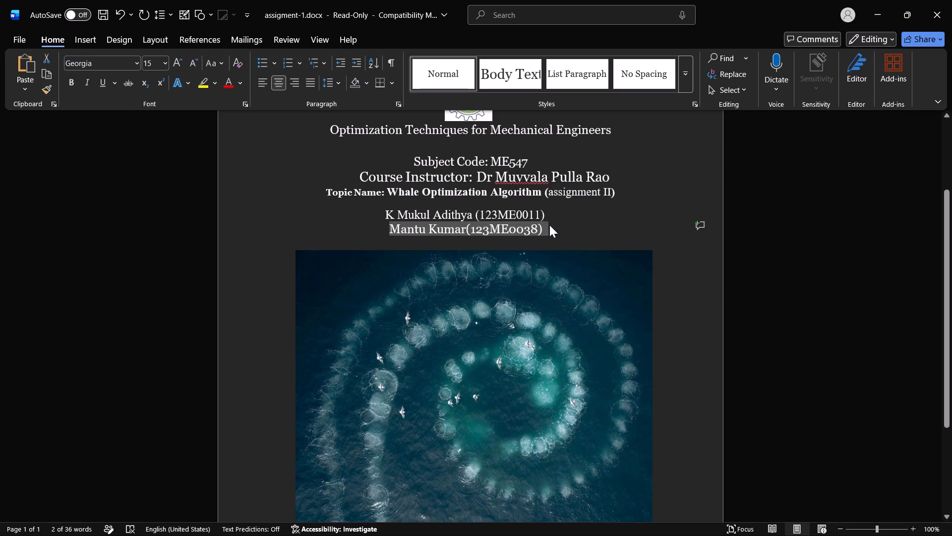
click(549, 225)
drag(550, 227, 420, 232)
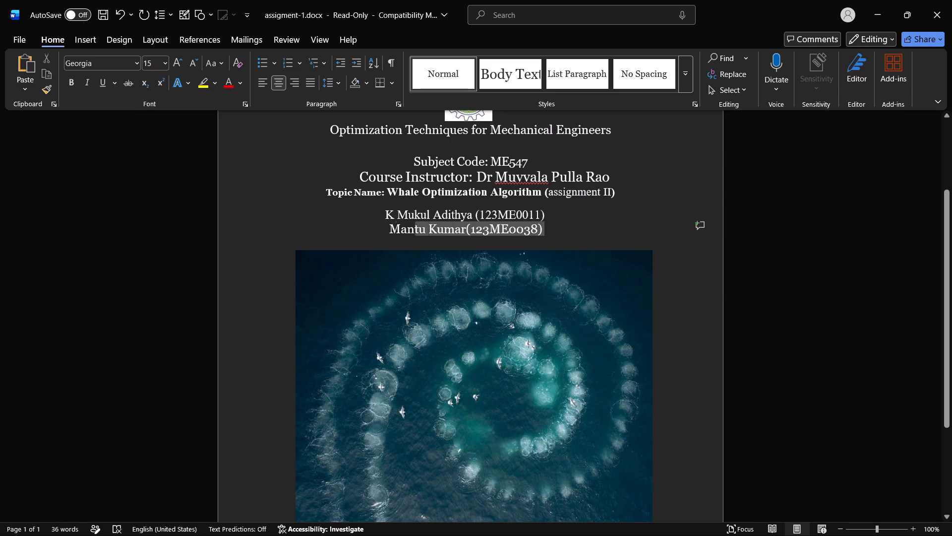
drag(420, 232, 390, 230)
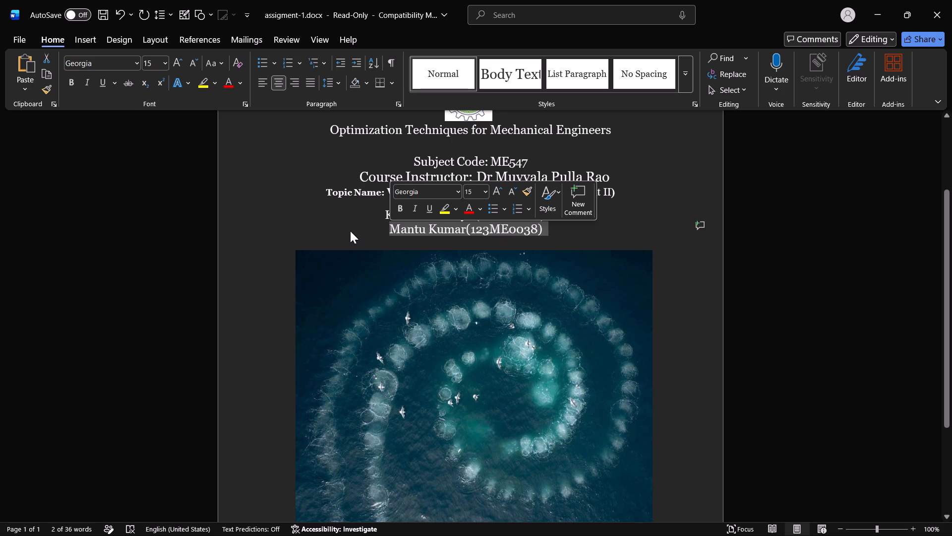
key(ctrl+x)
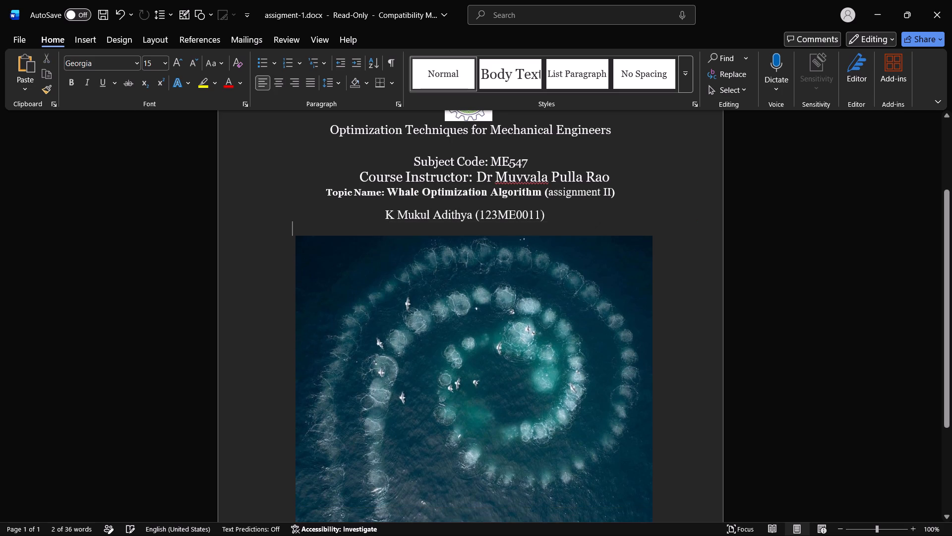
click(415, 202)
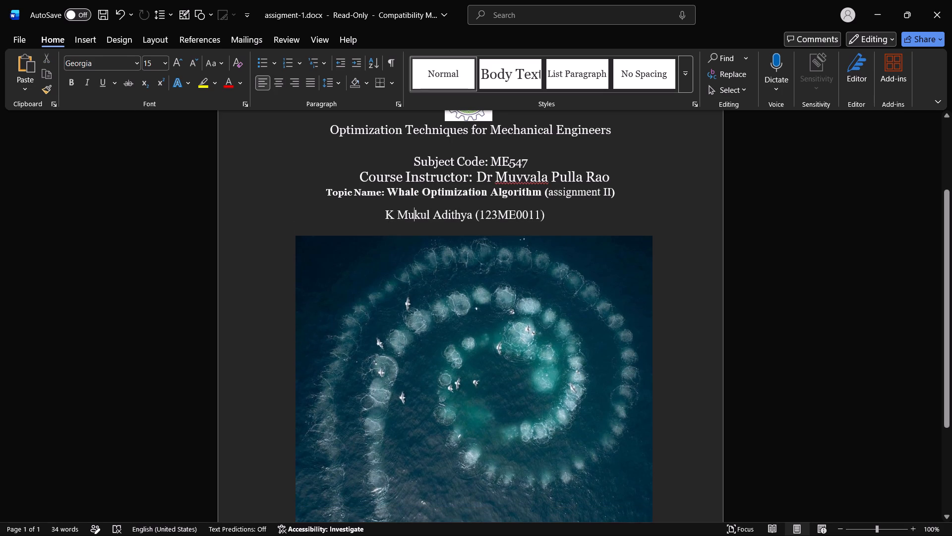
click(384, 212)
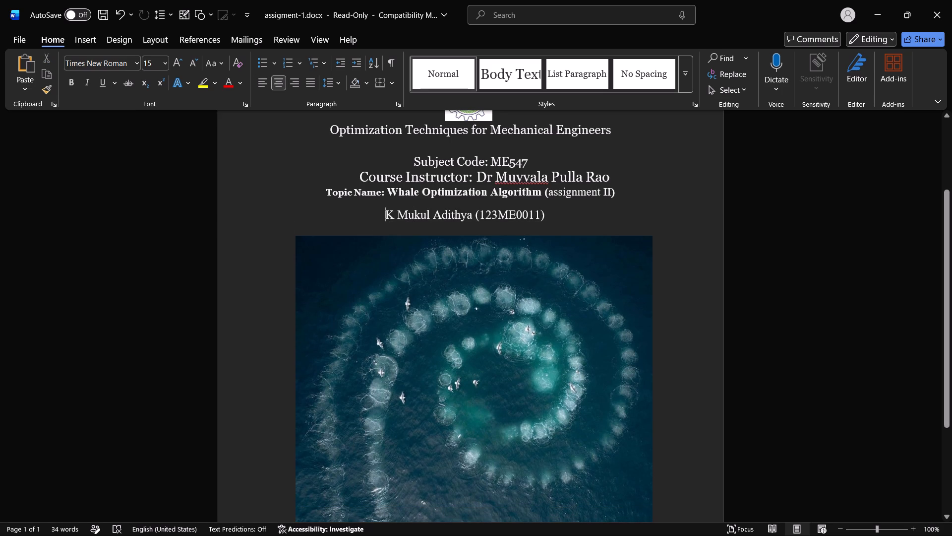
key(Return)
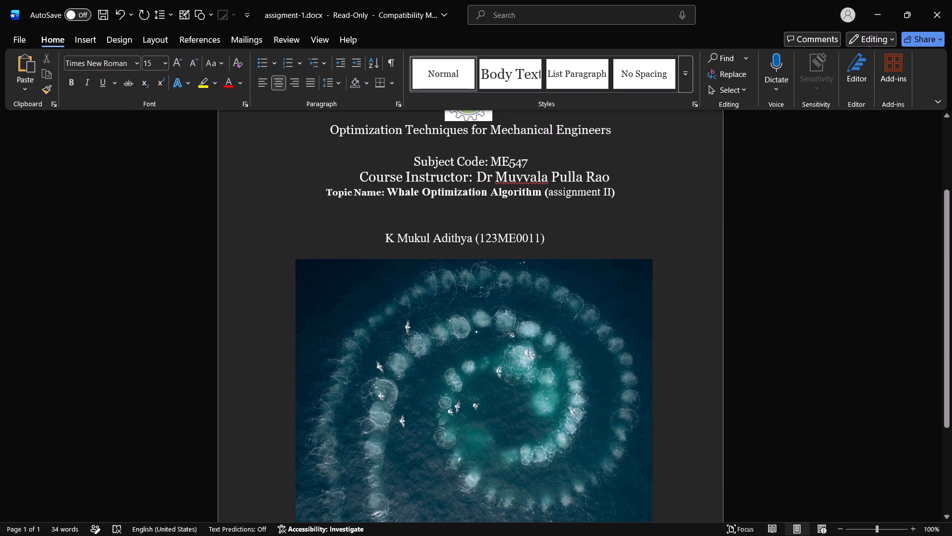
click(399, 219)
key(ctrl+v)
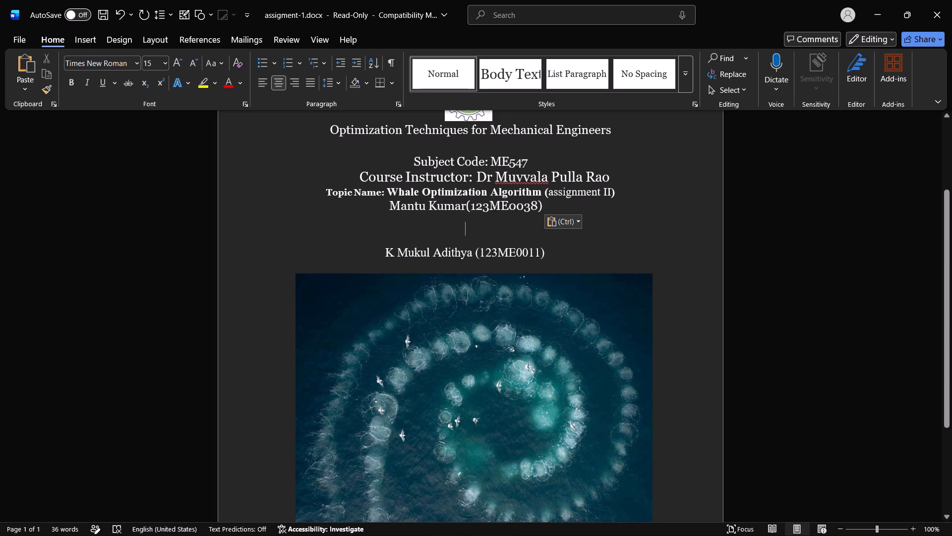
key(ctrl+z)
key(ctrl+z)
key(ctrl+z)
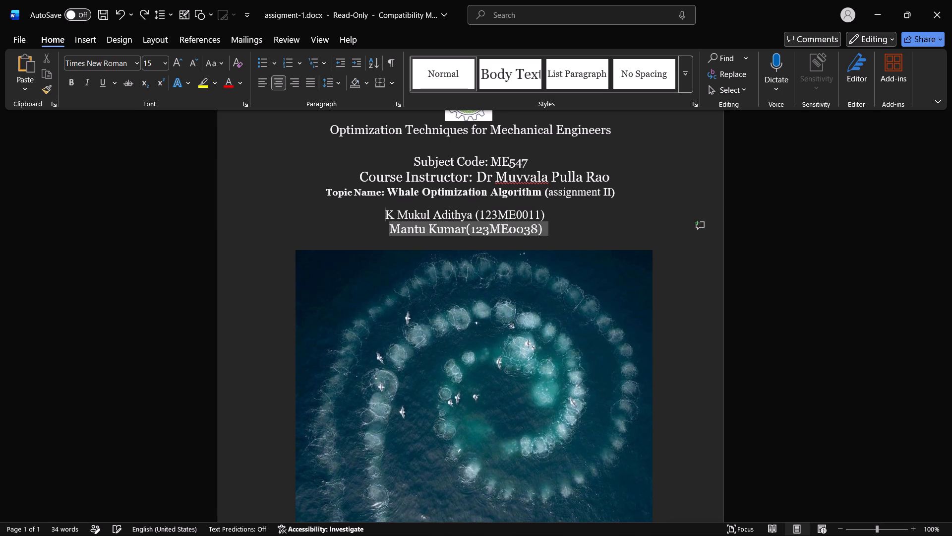
Copy the second group member's line and paste it on a new line above the first member's line.
click(556, 226)
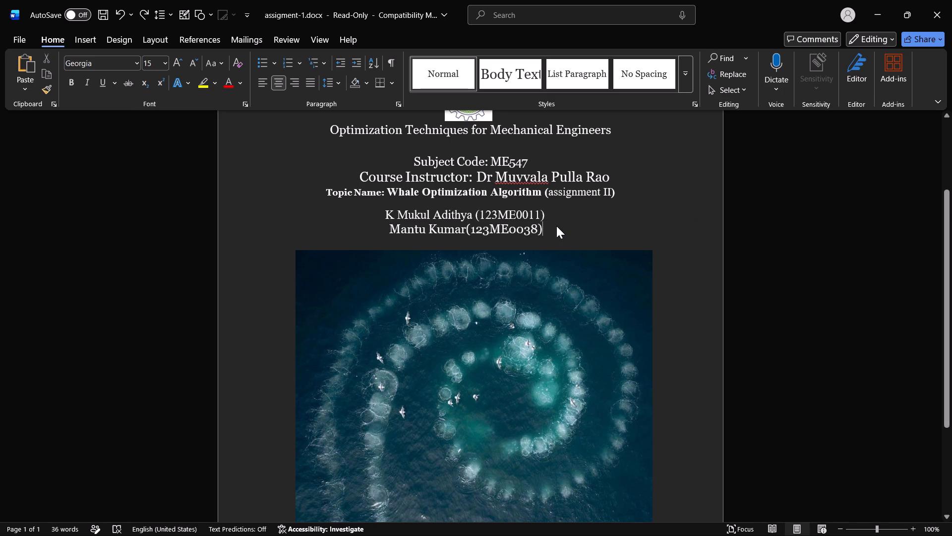
drag(546, 229, 407, 234)
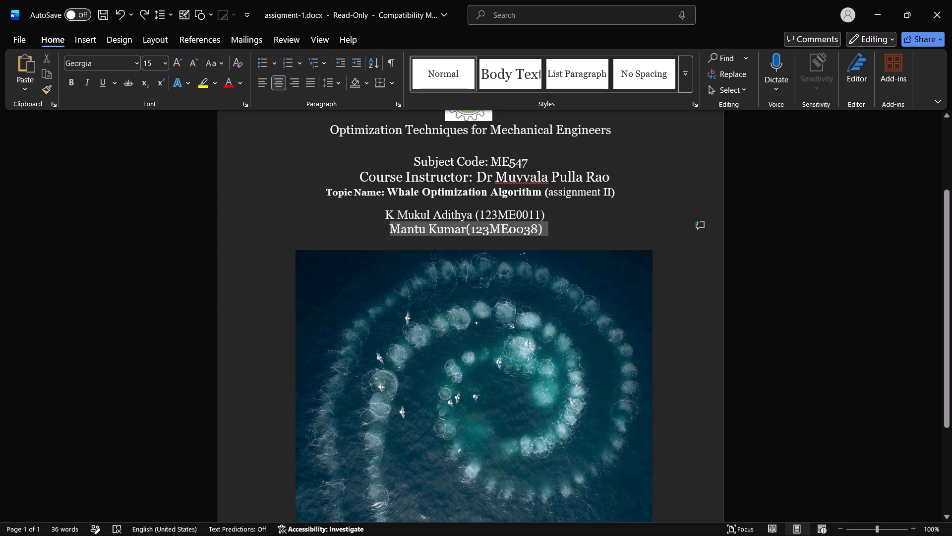
drag(407, 234, 407, 234)
key(ctrl+c)
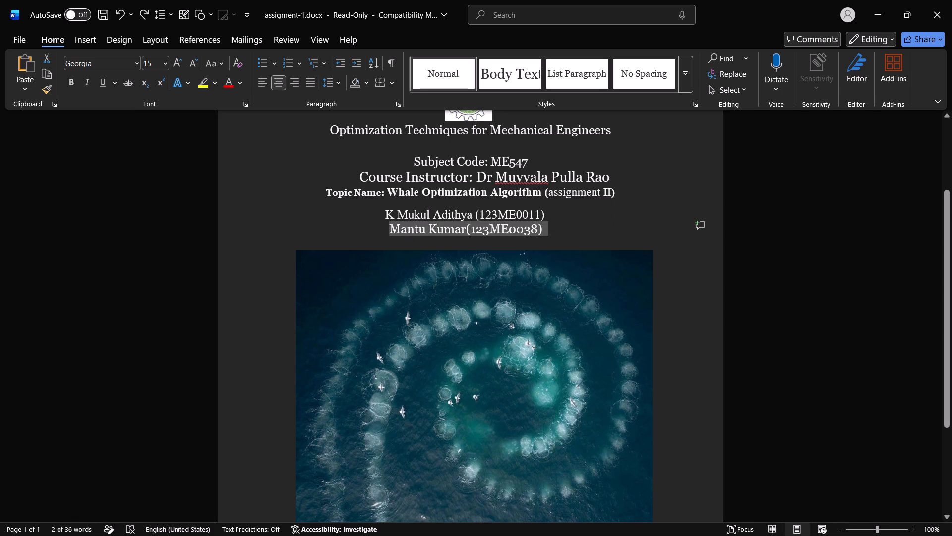
click(410, 204)
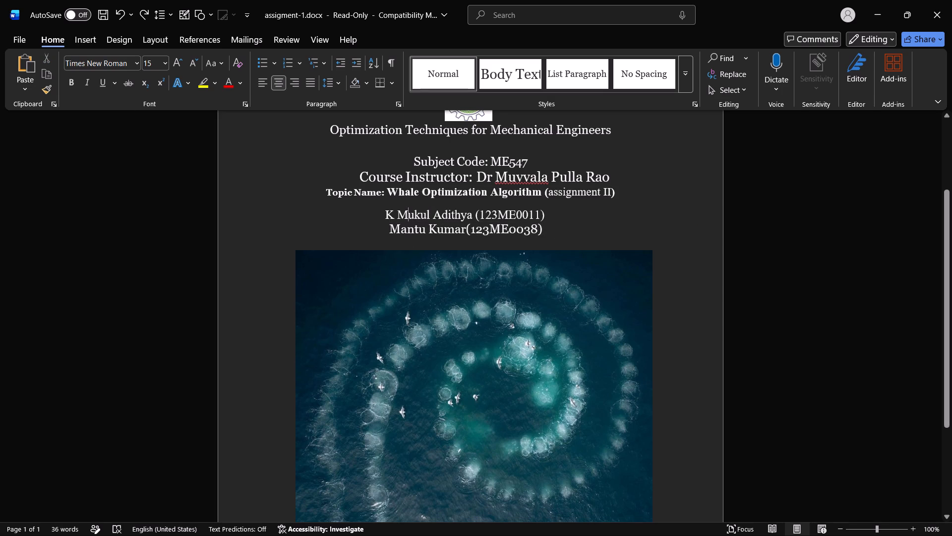
click(381, 216)
key(Return)
click(399, 221)
click(399, 221)
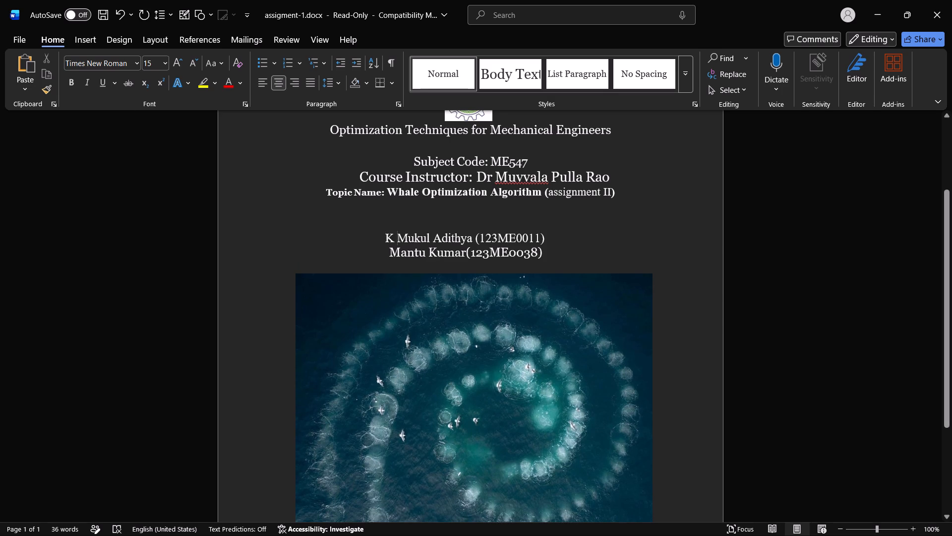
click(399, 222)
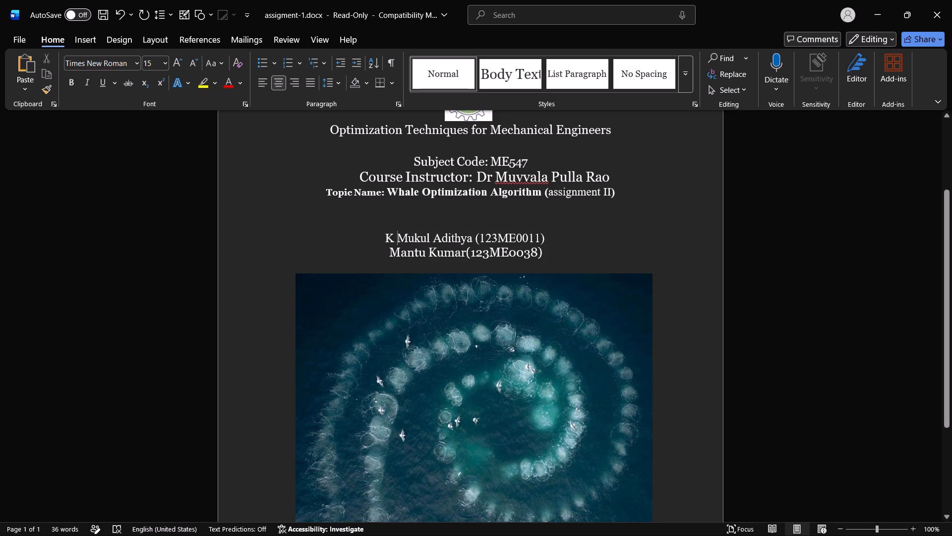
click(384, 235)
click(391, 223)
double_click(420, 215)
click(454, 215)
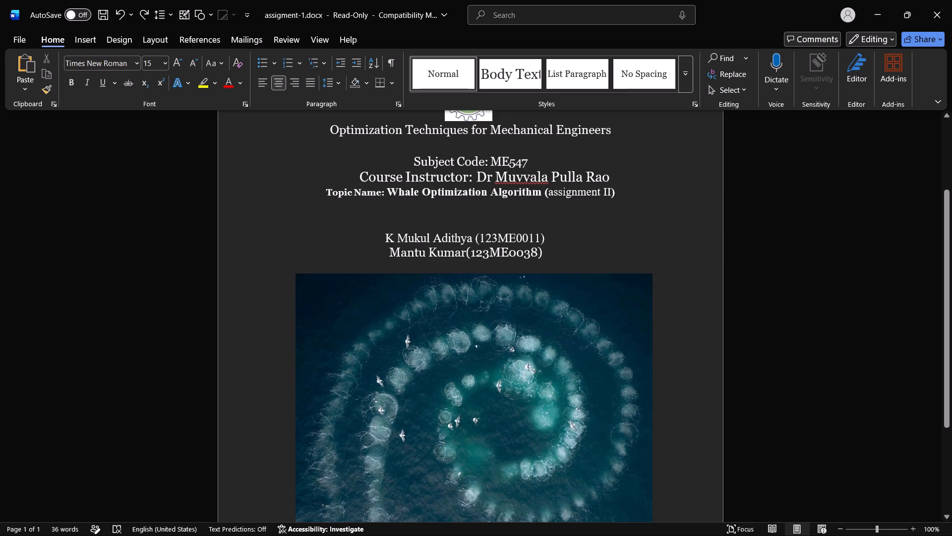
key(ctrl+v)
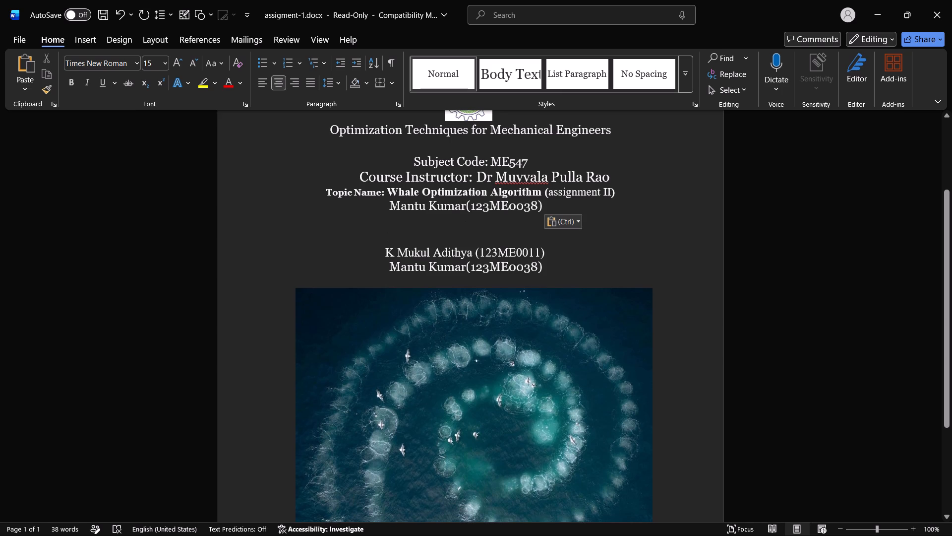
Insert a blank line after the Topic Name line to separate it from the group members.
click(624, 190)
key(Return)
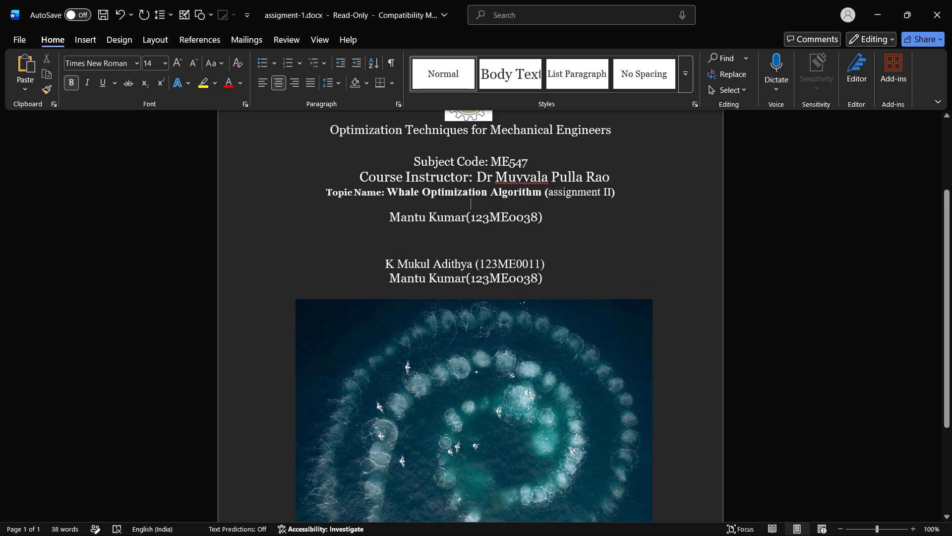
Remove the extra blank line between the pasted member's line and the group member line below it.
click(400, 247)
click(383, 263)
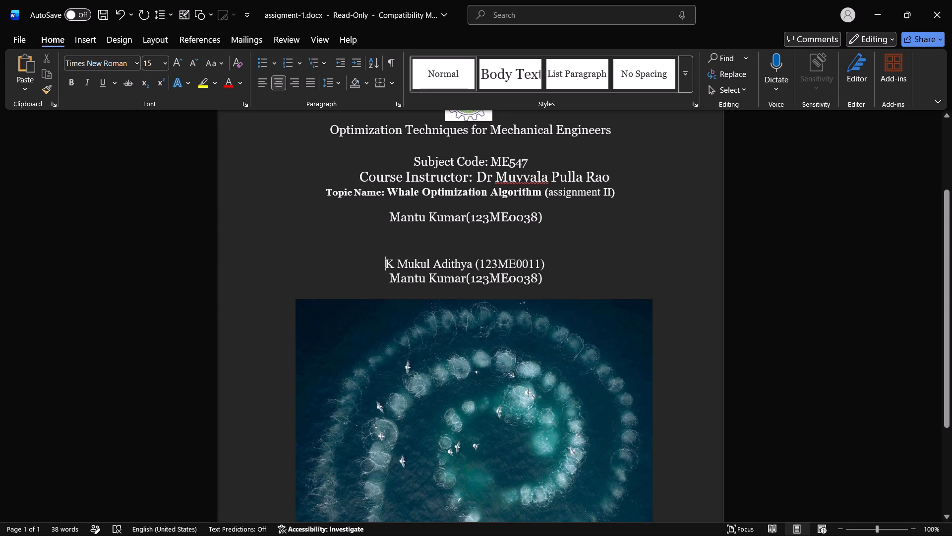
click(391, 263)
key(BackSpace)
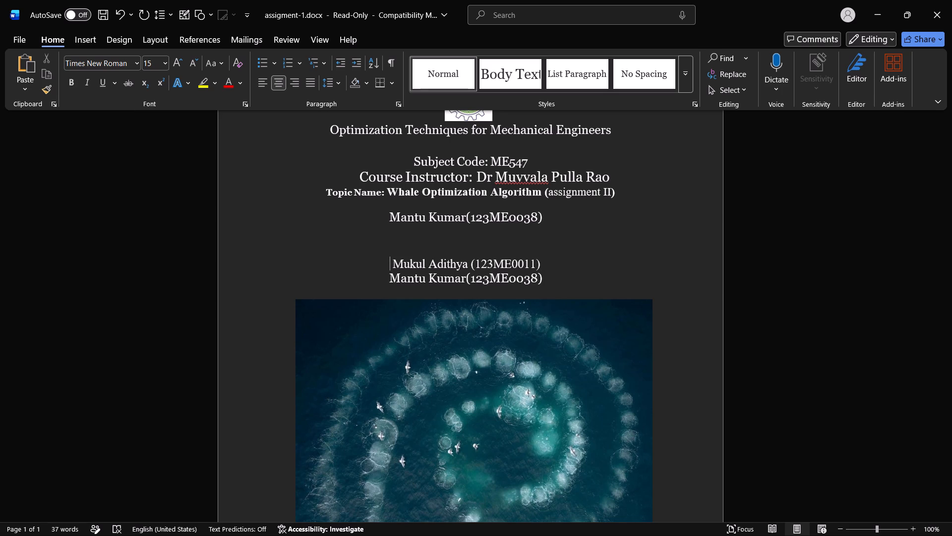
key(ctrl+z)
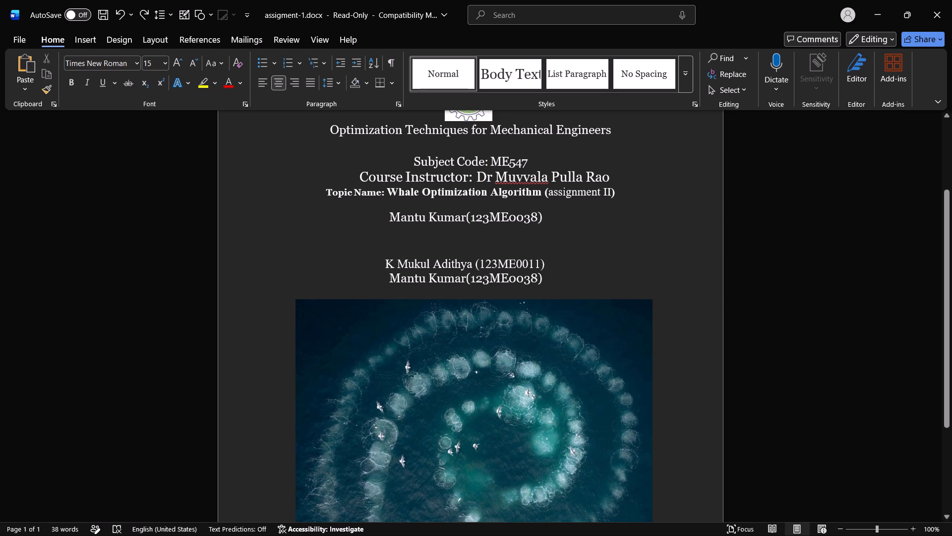
click(377, 260)
click(333, 268)
double_click(319, 264)
click(392, 238)
key(BackSpace)
key(BackSpace)
key(BackSpace)
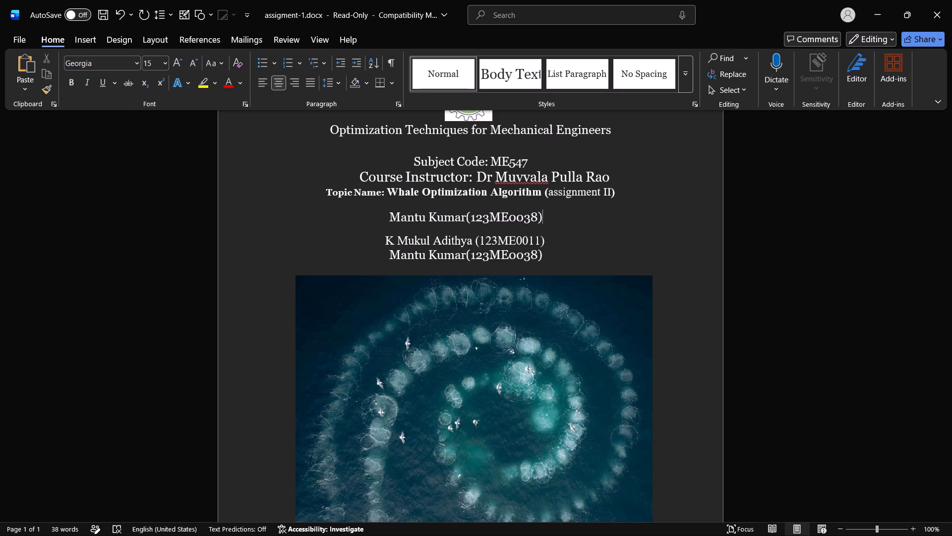
Delete the duplicate group member line directly above the spiral photo.
drag(544, 254, 460, 260)
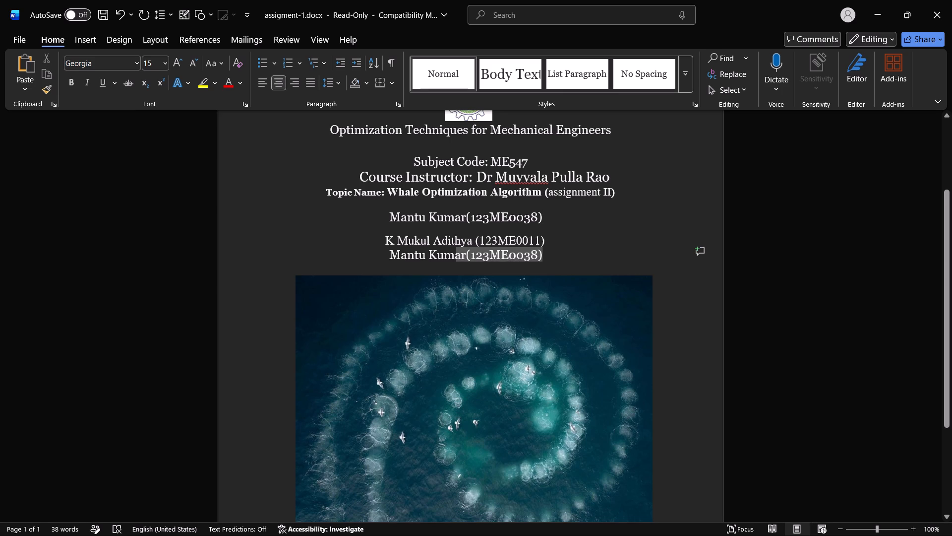
drag(460, 260, 391, 260)
key(BackSpace)
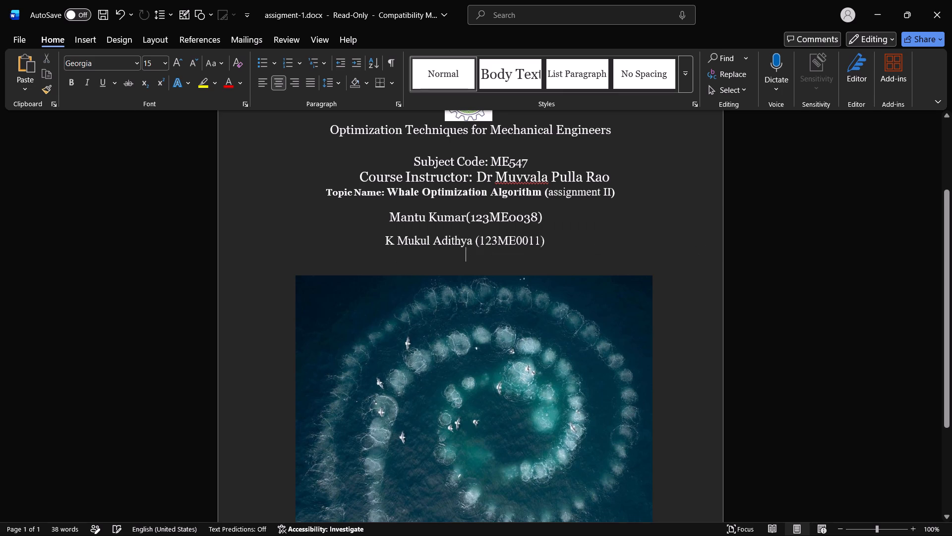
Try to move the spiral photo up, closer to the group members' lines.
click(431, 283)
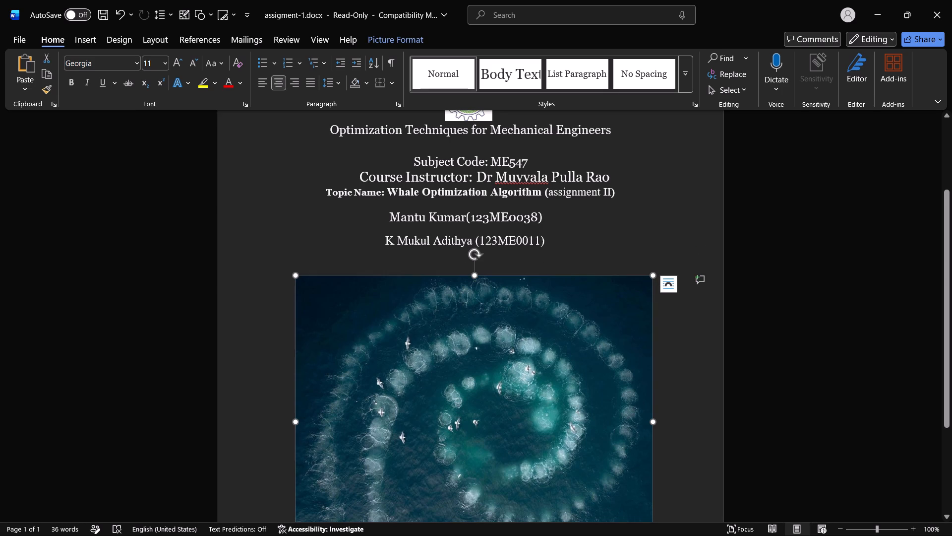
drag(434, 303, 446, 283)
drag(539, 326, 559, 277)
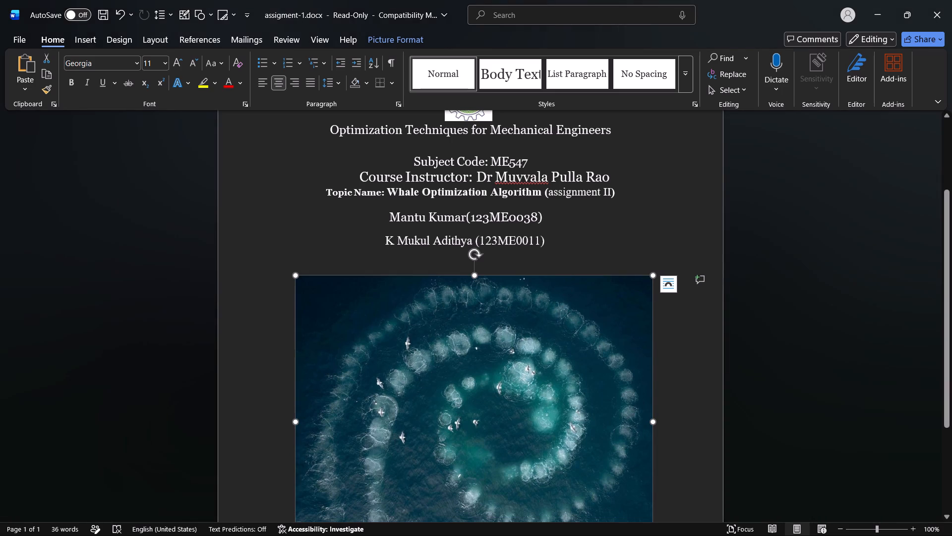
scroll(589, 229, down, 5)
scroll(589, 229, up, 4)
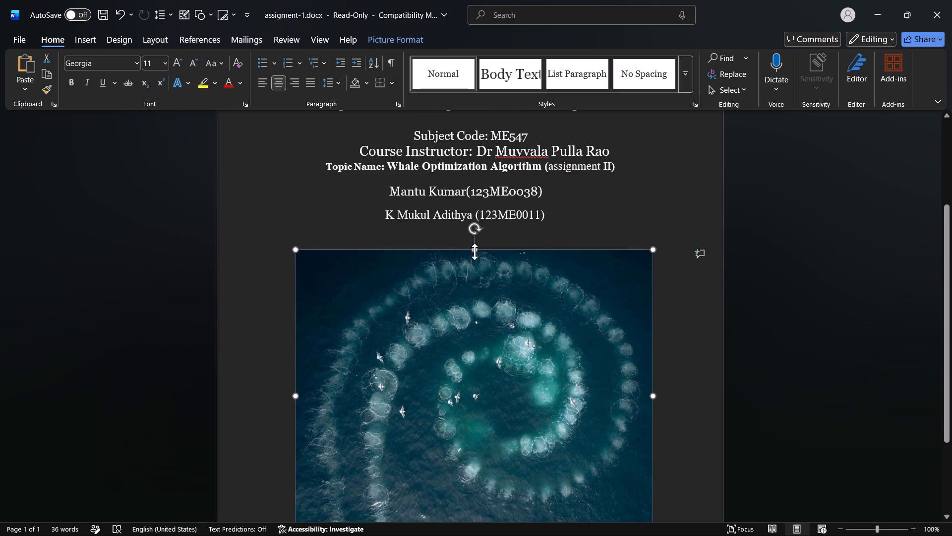
Rejoin the two group members' lines and break them again so the second sits directly below the first without a paragraph gap.
click(384, 214)
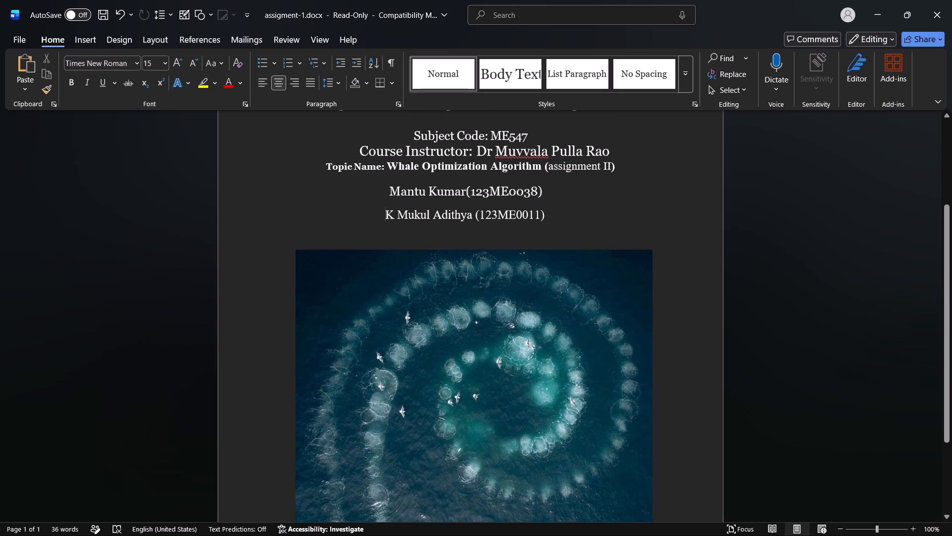
key(BackSpace)
key(BackSpace)
key(BackSpace)
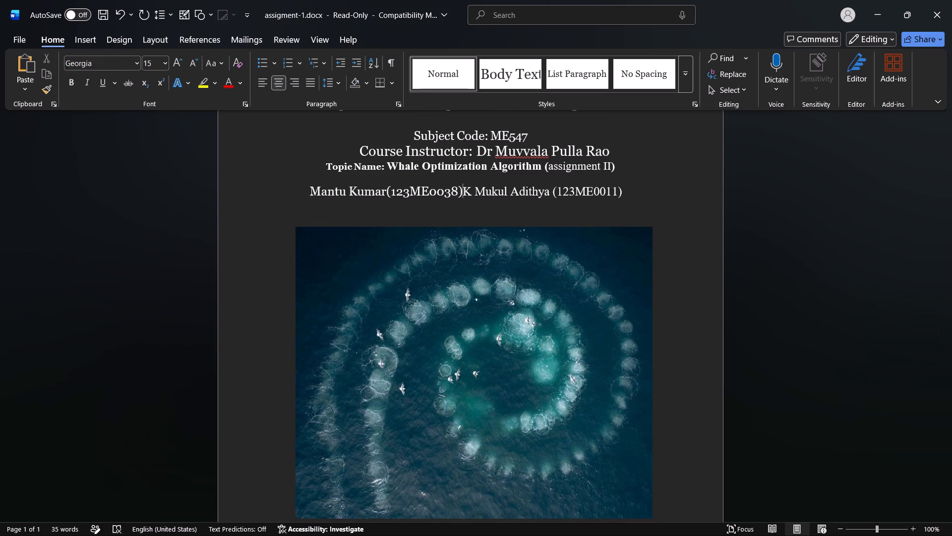
key(Return)
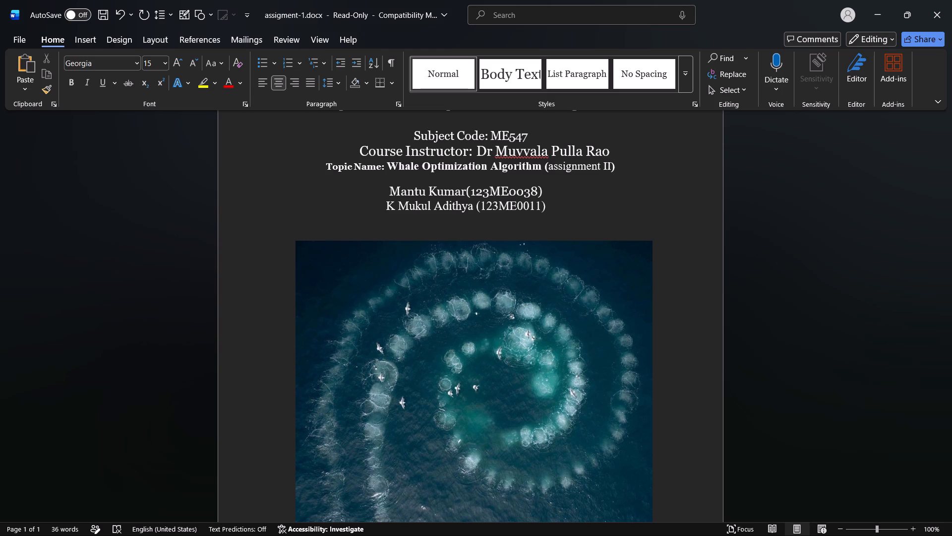
Replace the first member's roll number with a copy of the second member's in Times New Roman, correcting its last two digits.
scroll(504, 259, up, 1)
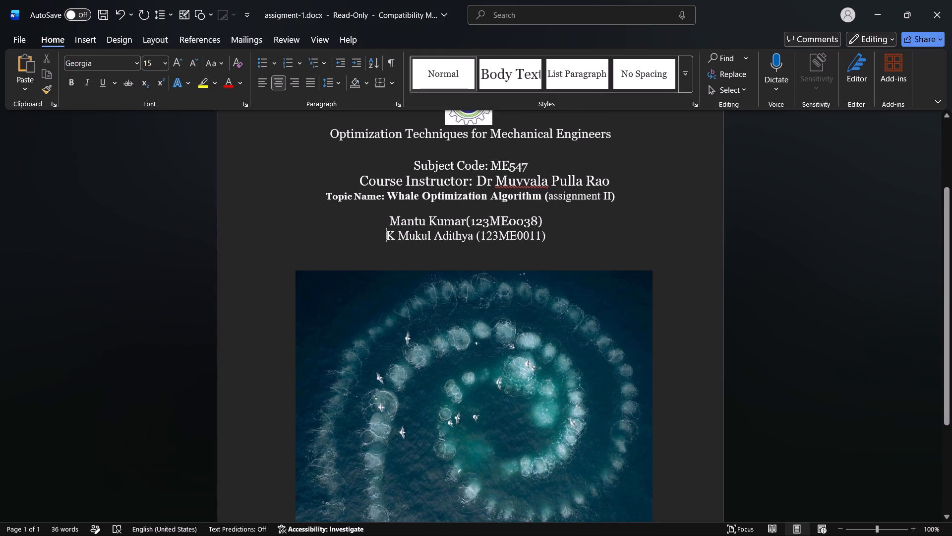
drag(539, 235, 483, 239)
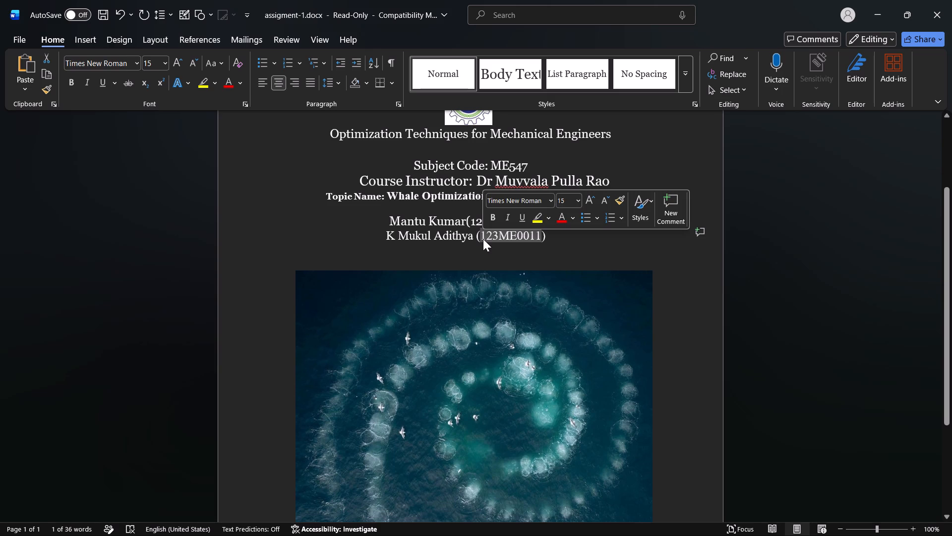
key(ctrl+c)
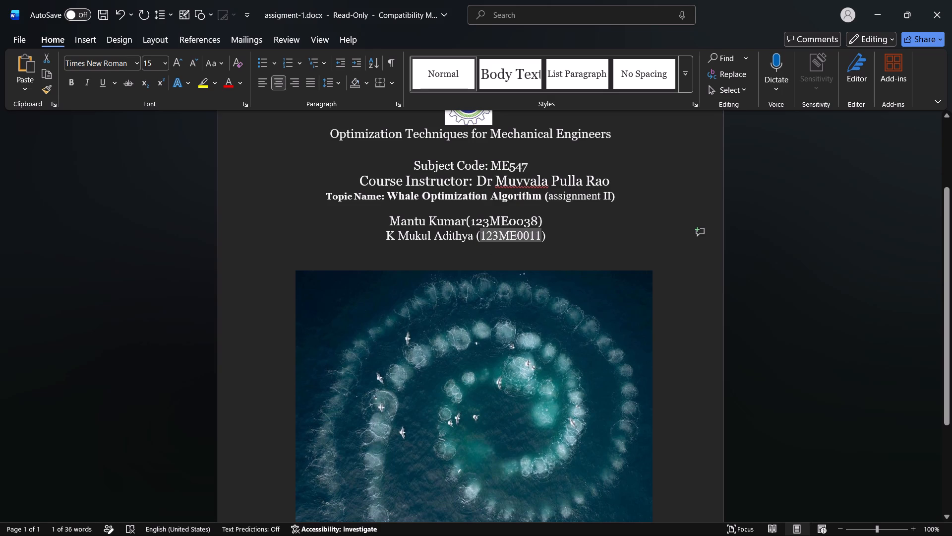
drag(471, 221, 538, 217)
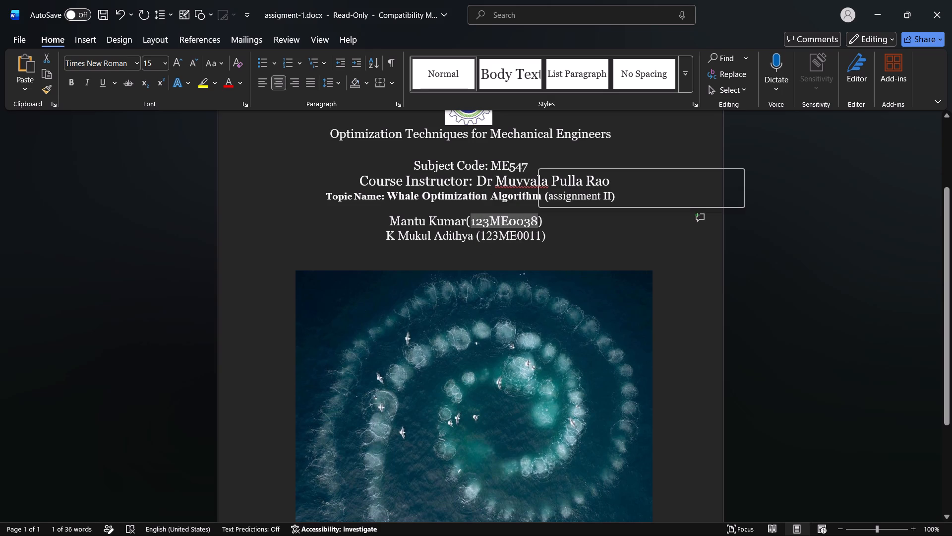
key(BackSpace)
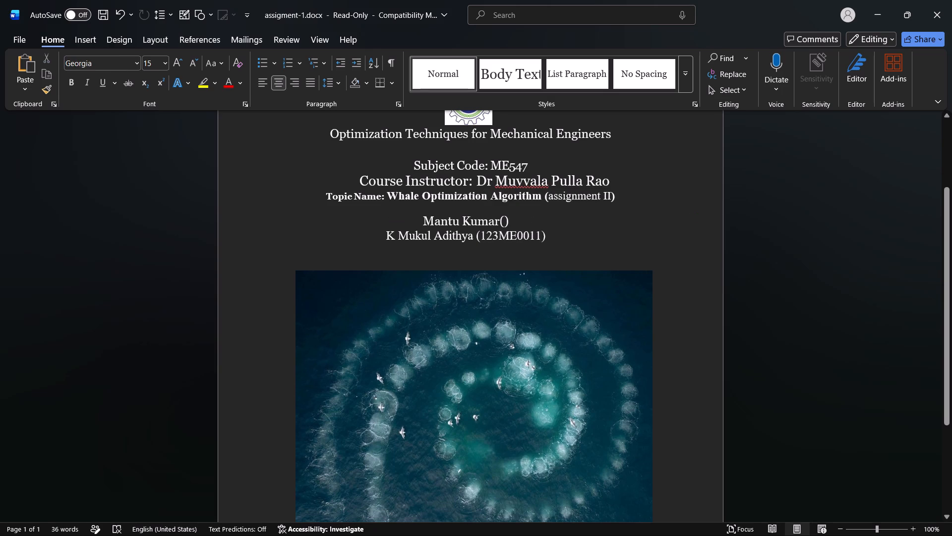
key(ctrl+v)
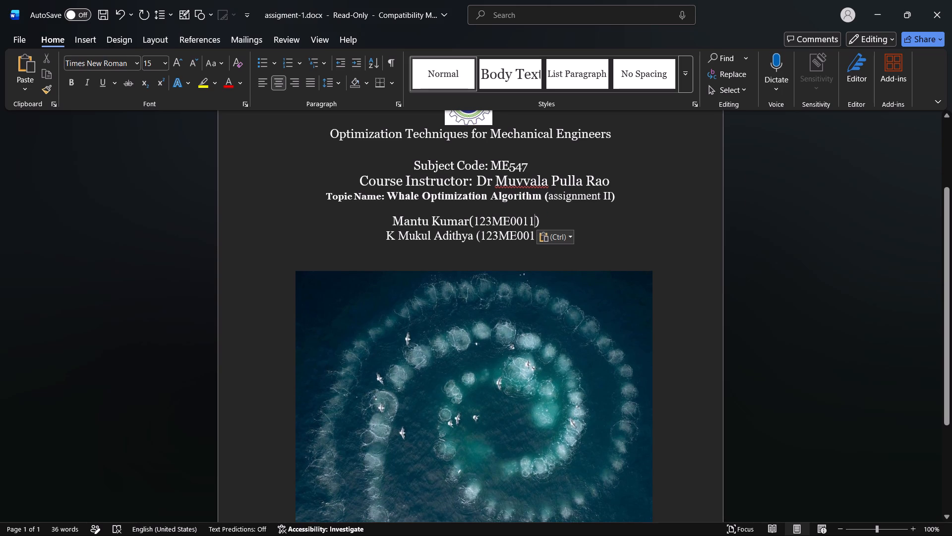
key(BackSpace)
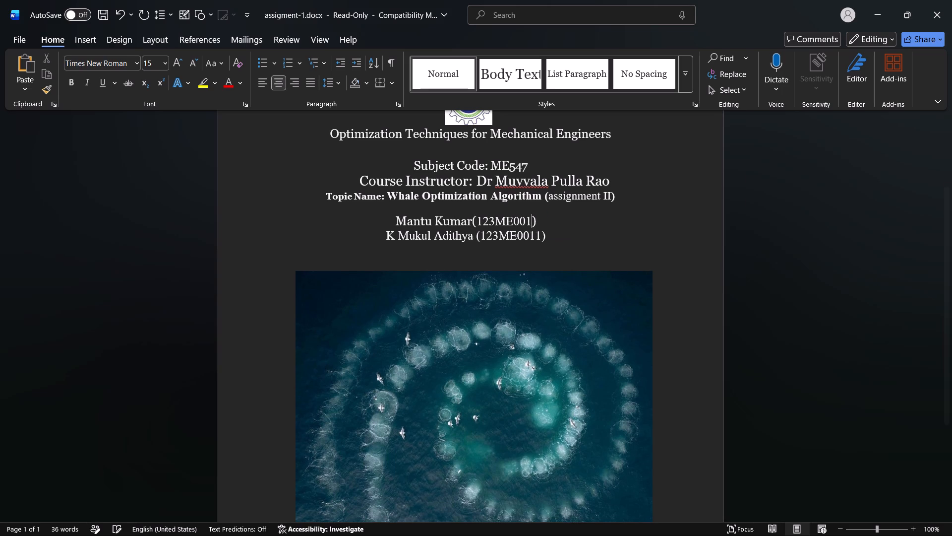
key(BackSpace)
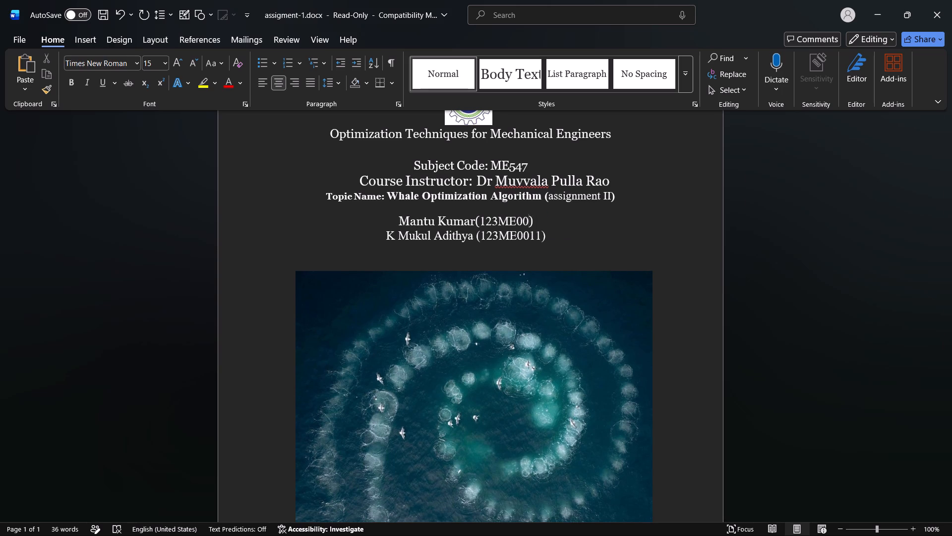
key(3)
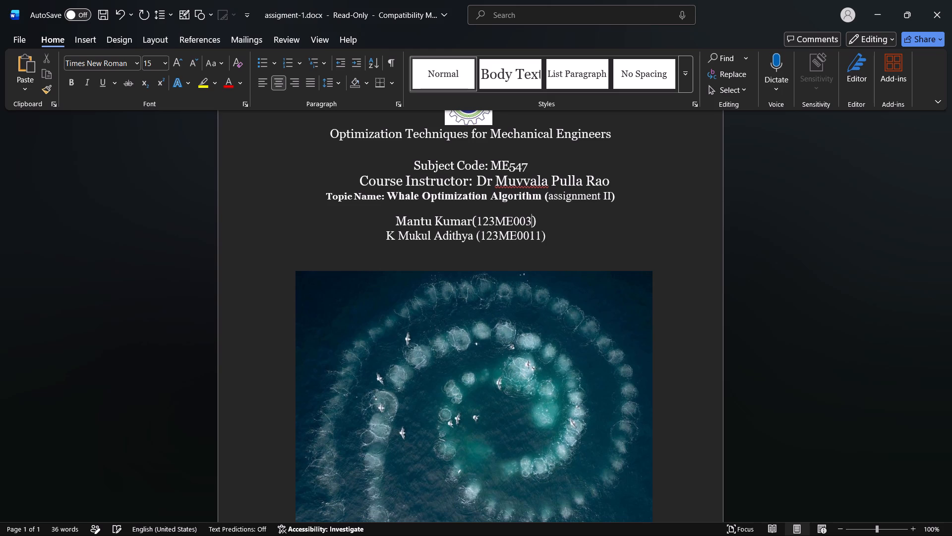
key(8)
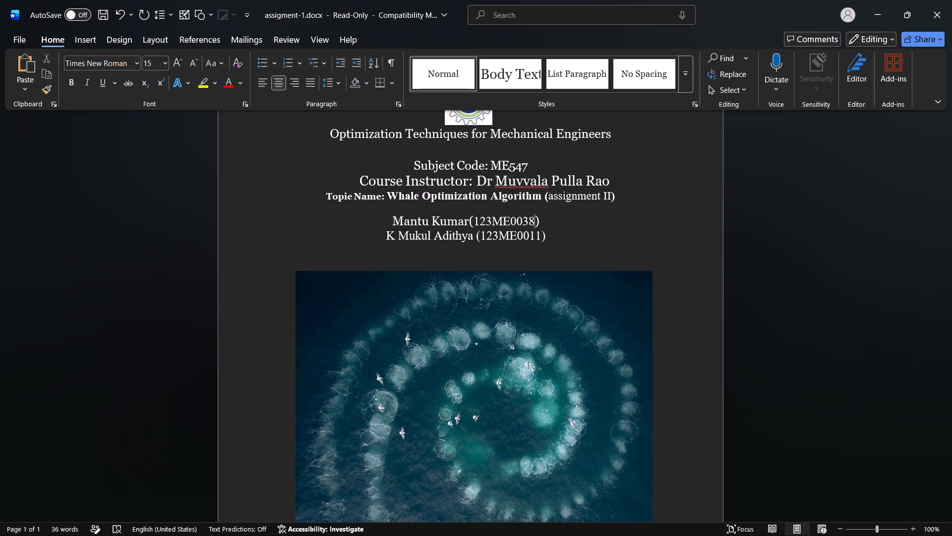
Check the cover page layout in the print preview and return to the document.
key(ctrl+p)
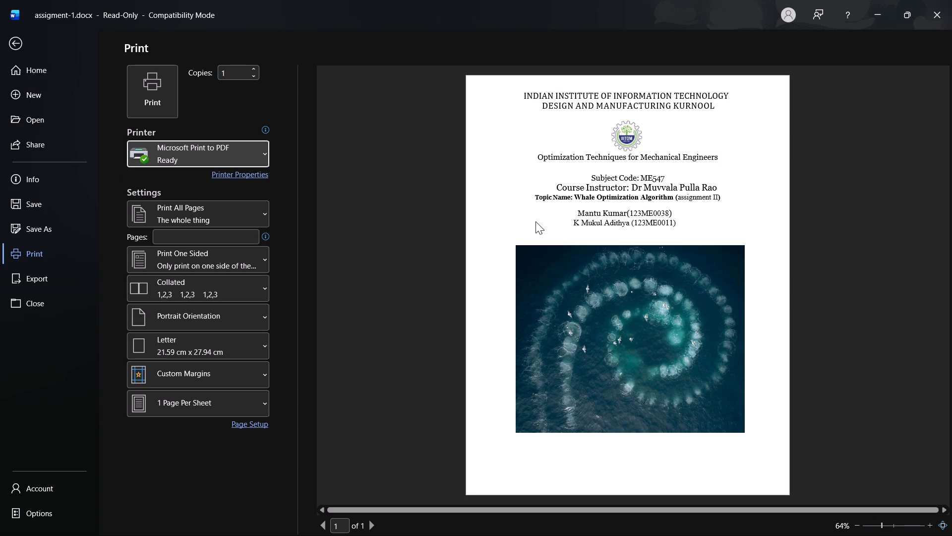
scroll(58, 376, down, 1)
click(15, 38)
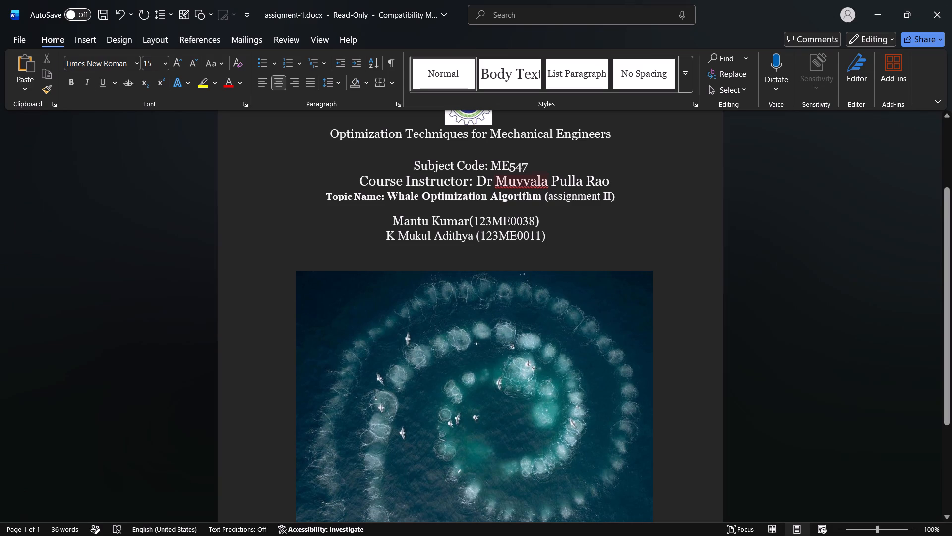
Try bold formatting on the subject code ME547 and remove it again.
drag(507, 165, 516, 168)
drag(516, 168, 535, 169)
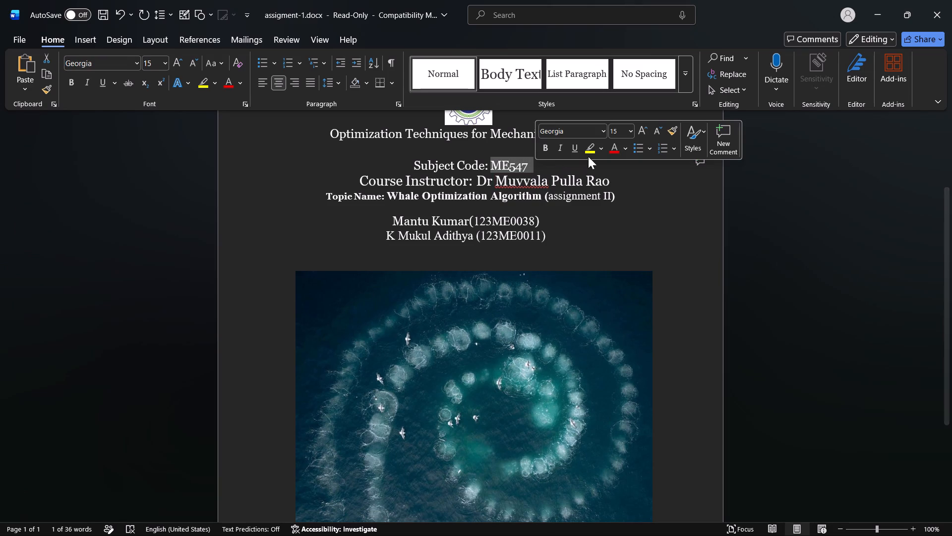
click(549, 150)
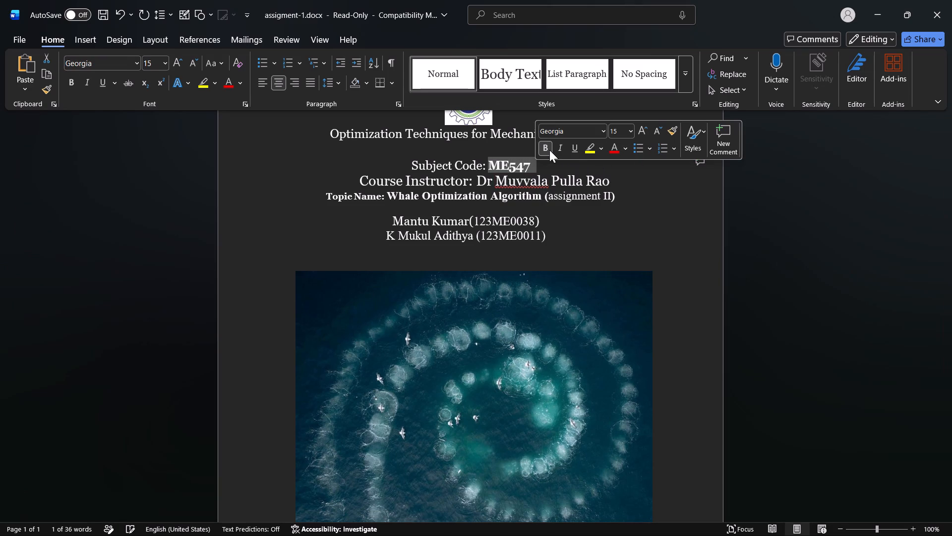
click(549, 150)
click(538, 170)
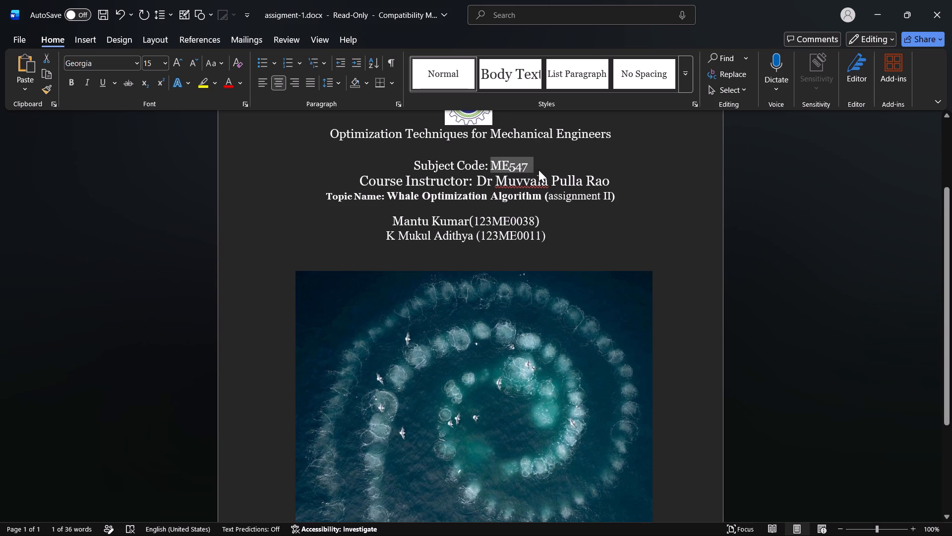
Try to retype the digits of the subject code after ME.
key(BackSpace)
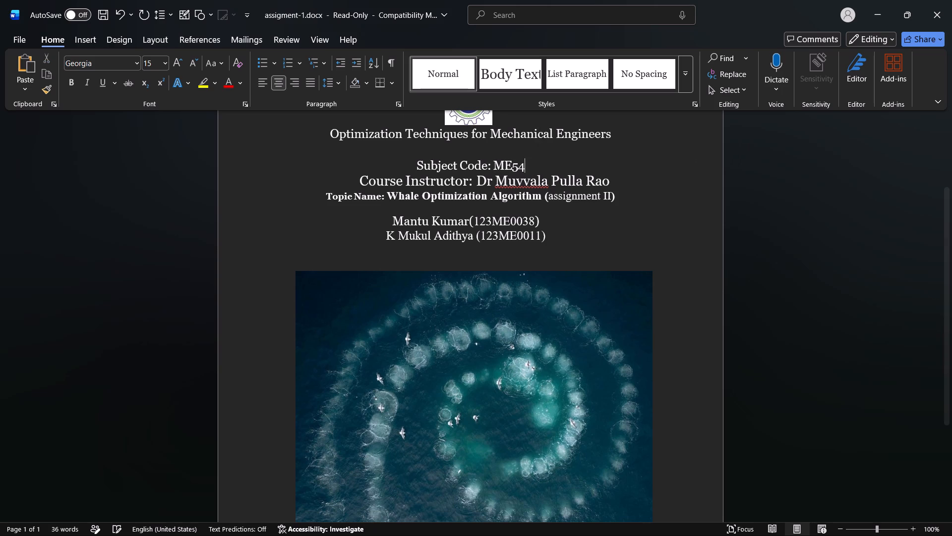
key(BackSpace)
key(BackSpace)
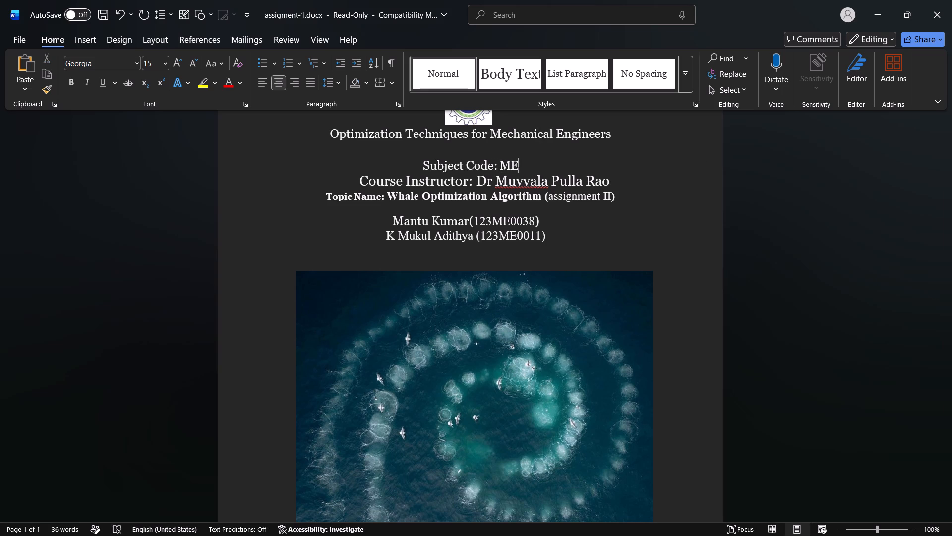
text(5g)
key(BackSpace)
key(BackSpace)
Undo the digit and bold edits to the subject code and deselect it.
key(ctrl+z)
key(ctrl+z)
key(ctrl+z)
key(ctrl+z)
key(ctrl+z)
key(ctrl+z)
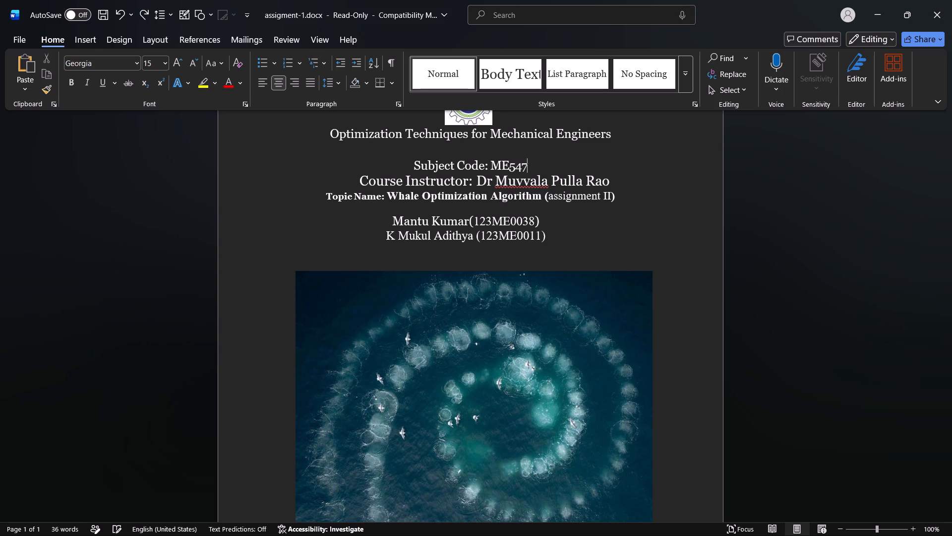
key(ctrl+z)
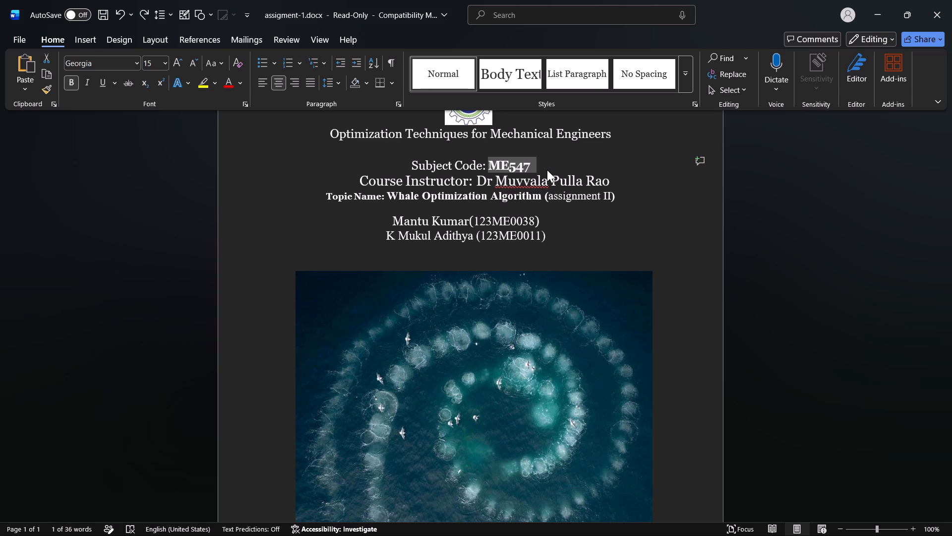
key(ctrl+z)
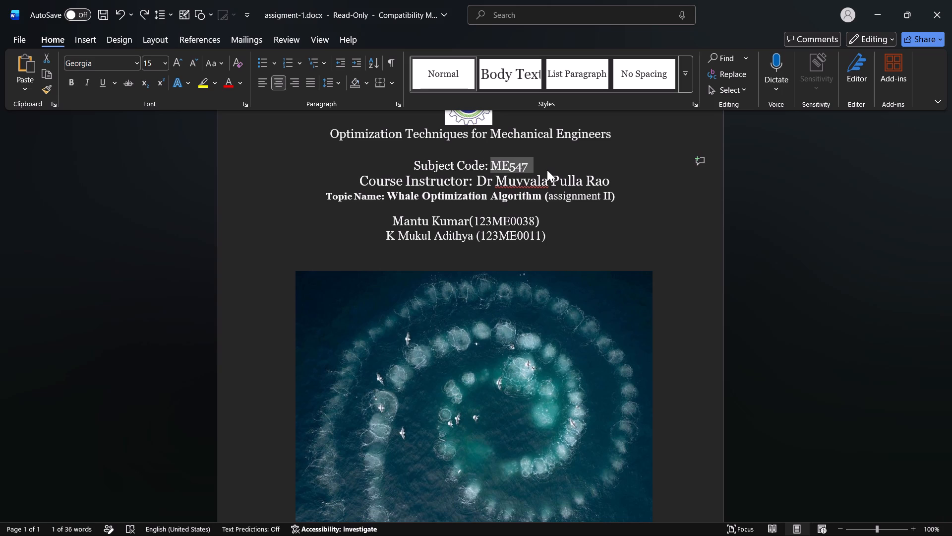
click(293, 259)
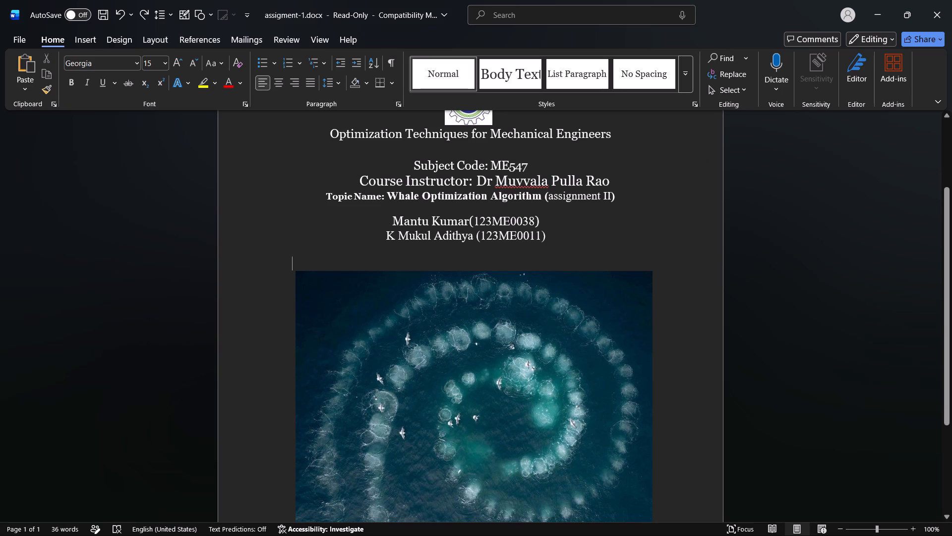
Check the cover page in the print preview again and return to the document.
key(ctrl+p)
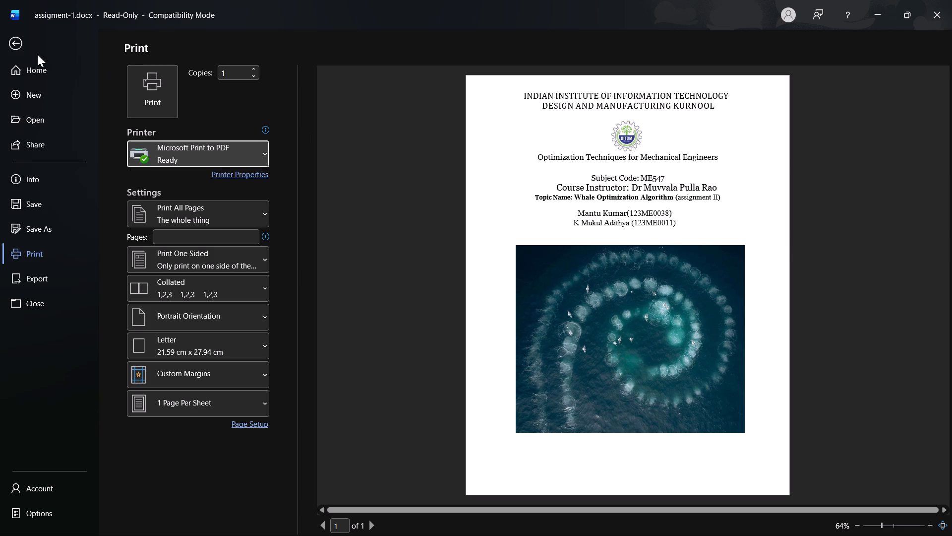
click(9, 42)
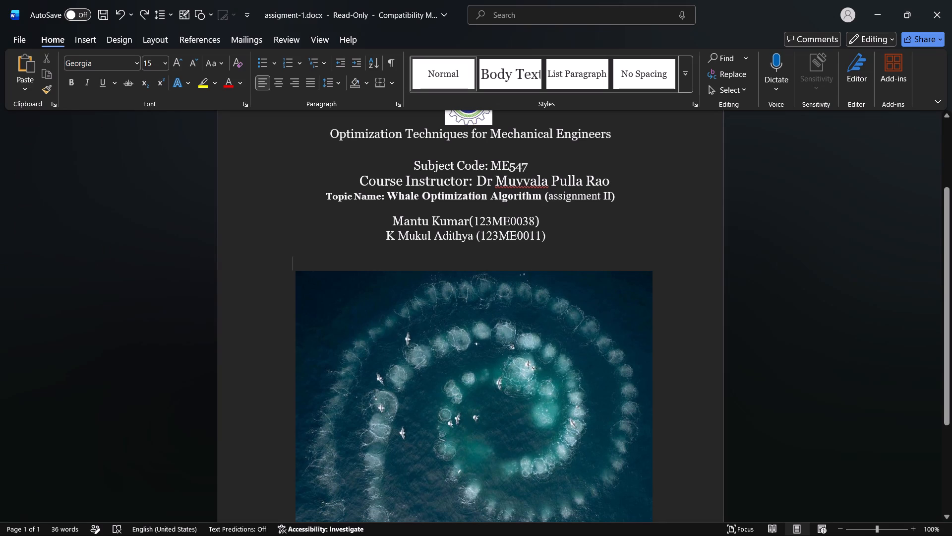
Insert a space between the first group member's name and the opening bracket of the roll number.
click(470, 215)
key(space)
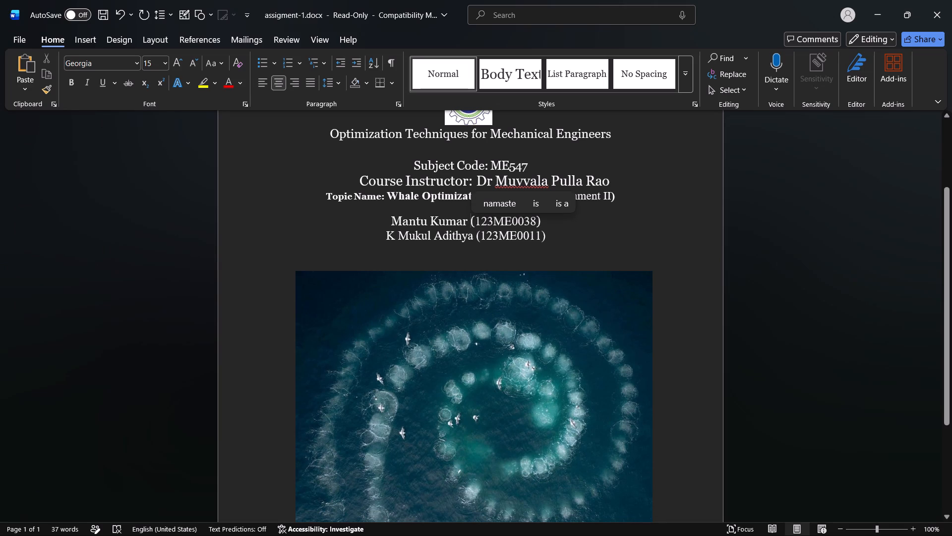
Print the cover page with Microsoft Print to PDF, saving the output as assig(II) in the Downloads folder.
key(ctrl+p)
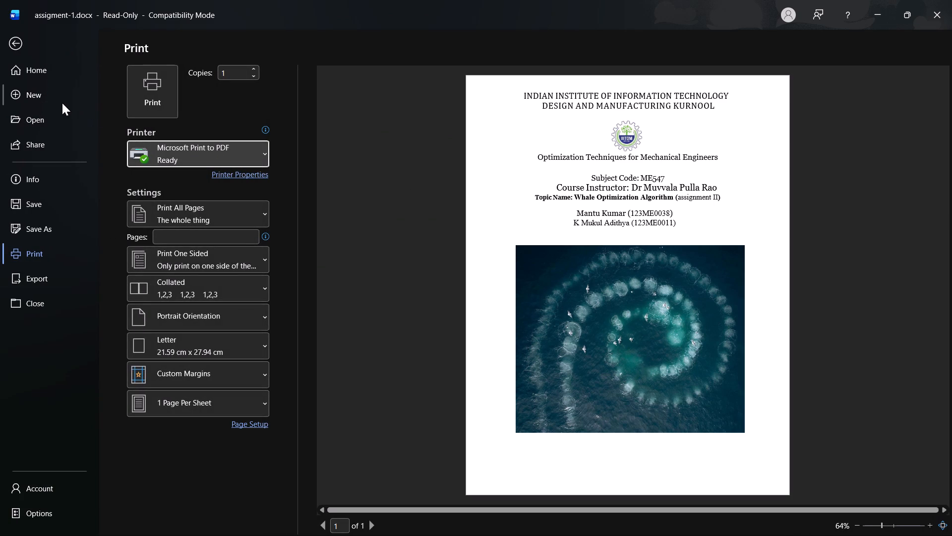
click(144, 91)
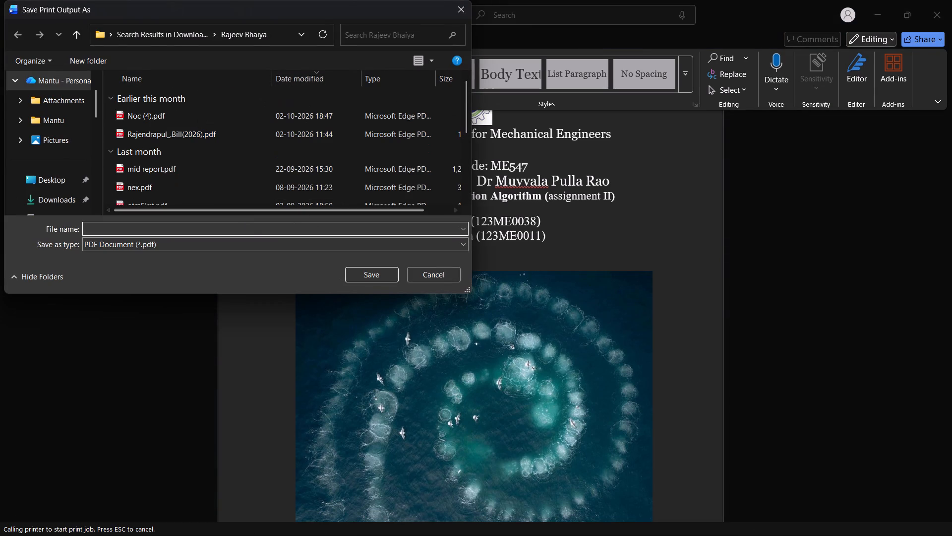
click(200, 231)
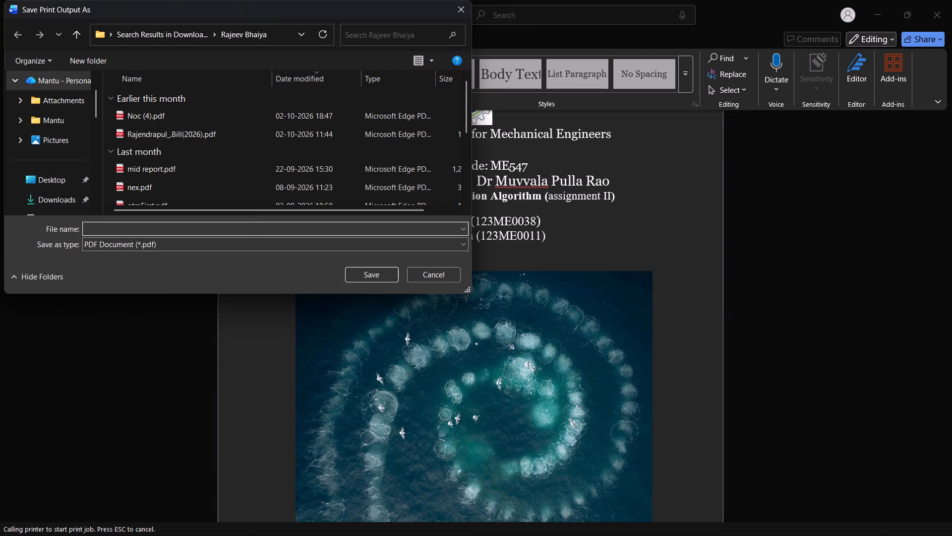
key(a)
text(ssi)
key(g)
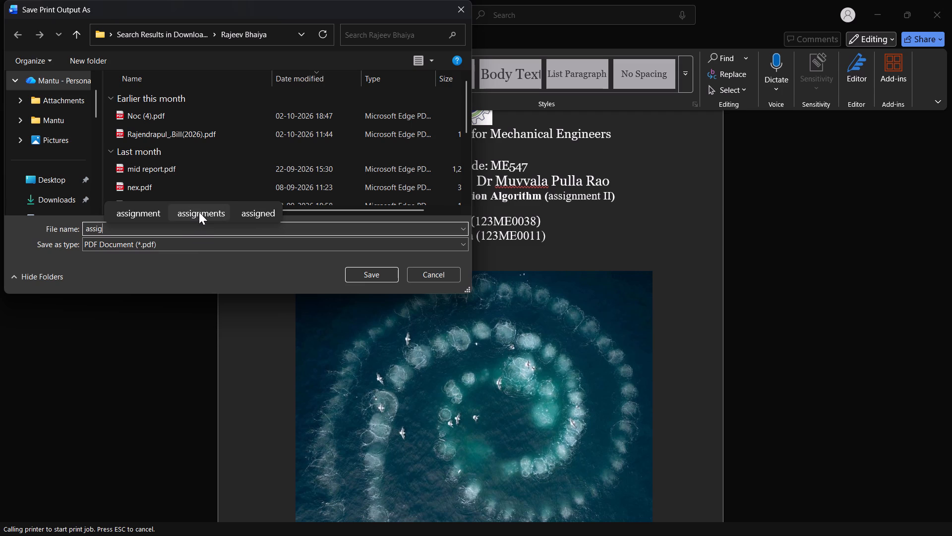
key(shift+parenleft)
text(II)
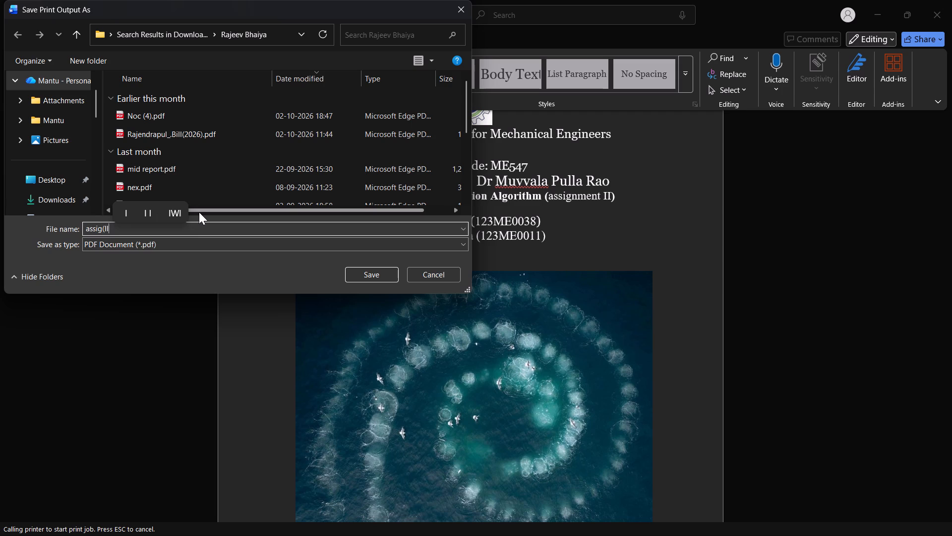
key(shift+parenright)
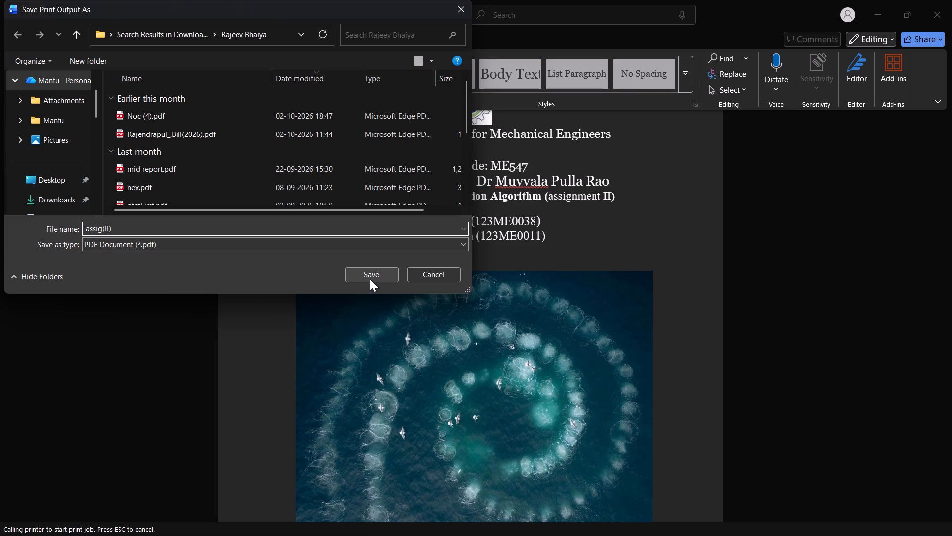
click(66, 201)
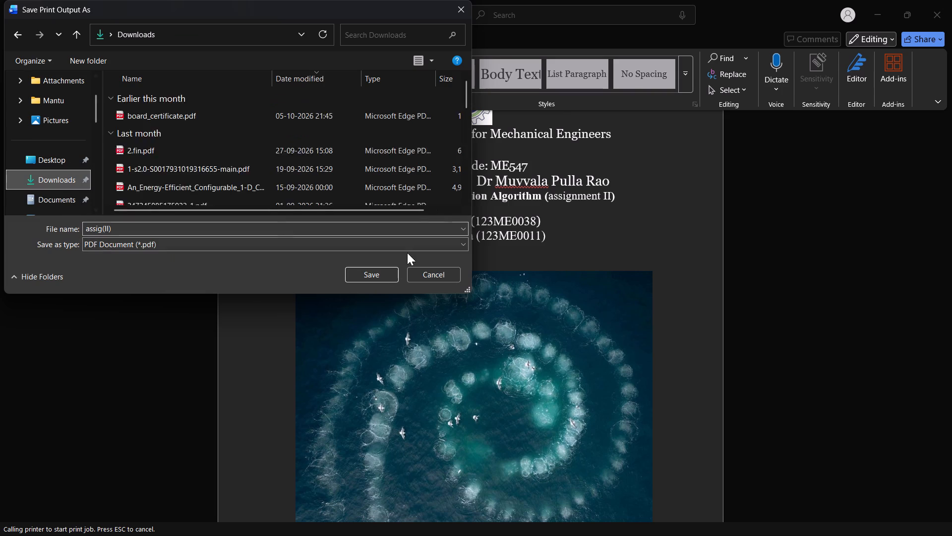
Save the PDF print output as assig(II) in the Downloads folder.
click(368, 271)
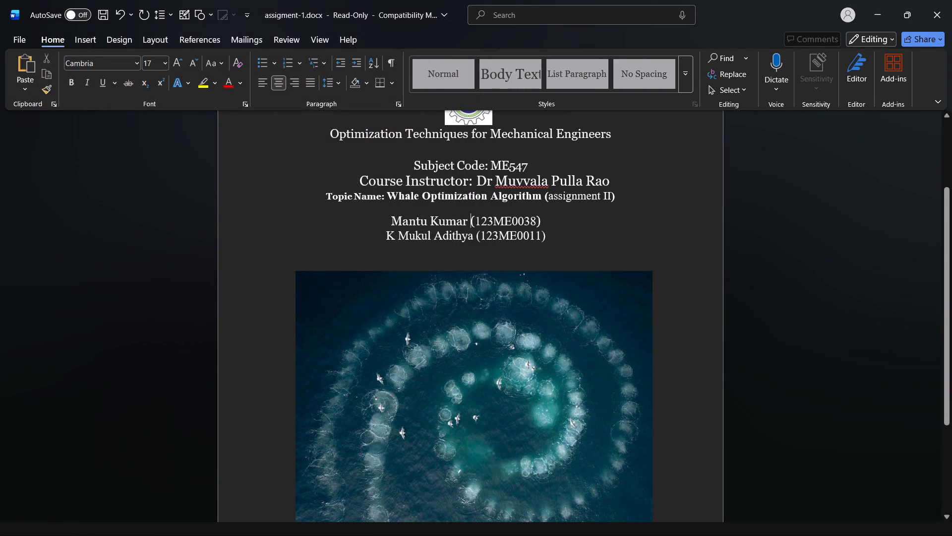
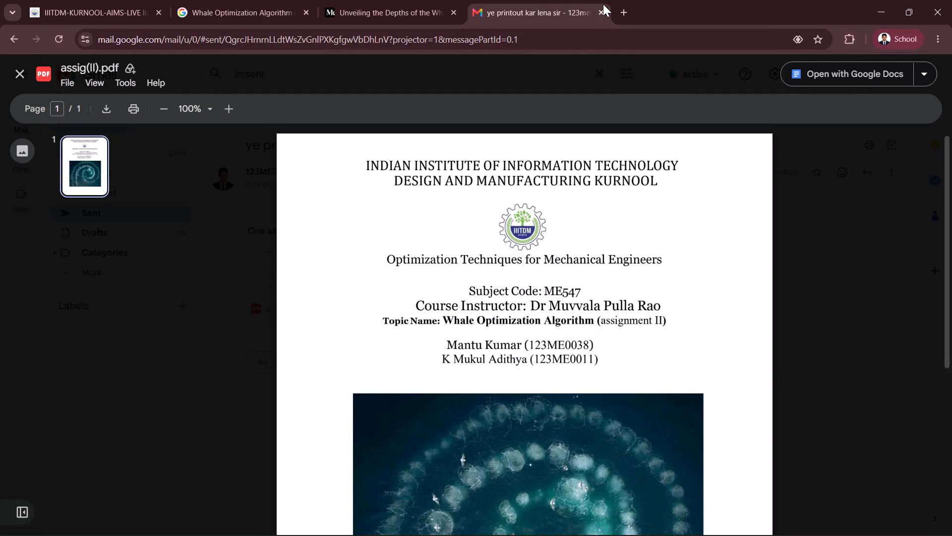
In Chrome, close the Gmail PDF preview, Medium article and whale image search pages, keeping the course history page, and deselect its highlighted course code.
click(601, 13)
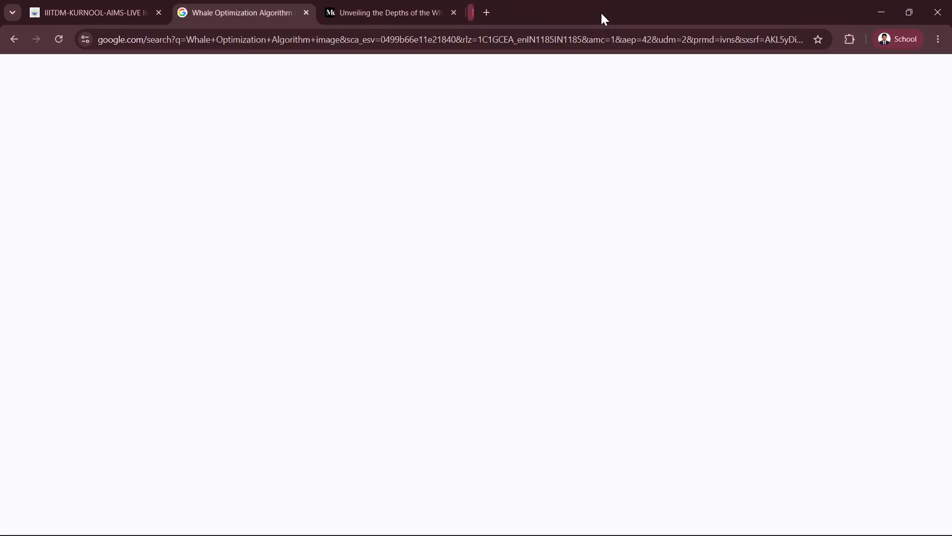
click(455, 12)
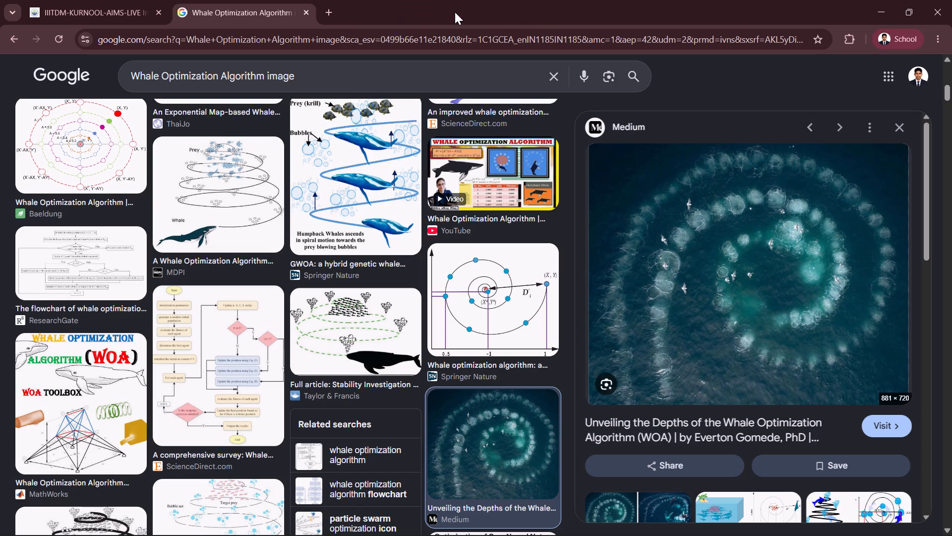
click(306, 13)
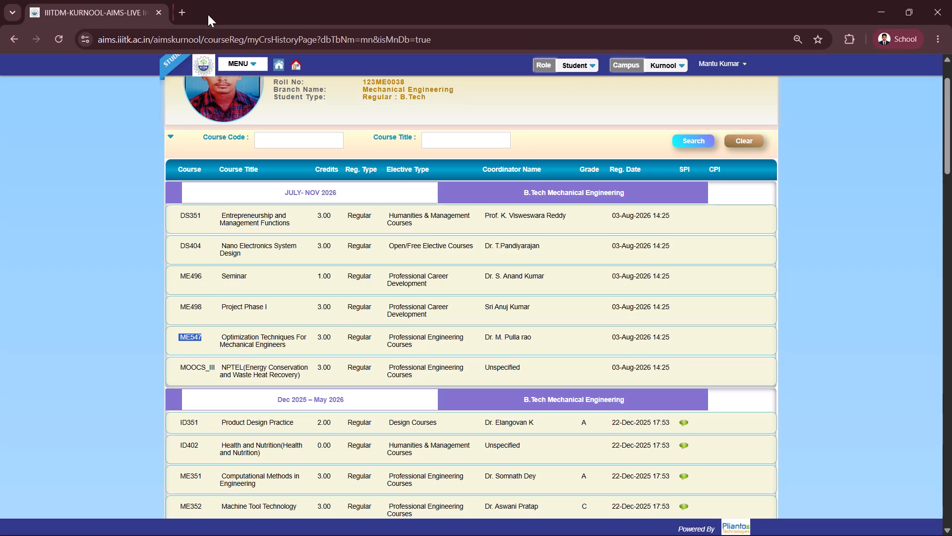
click(254, 304)
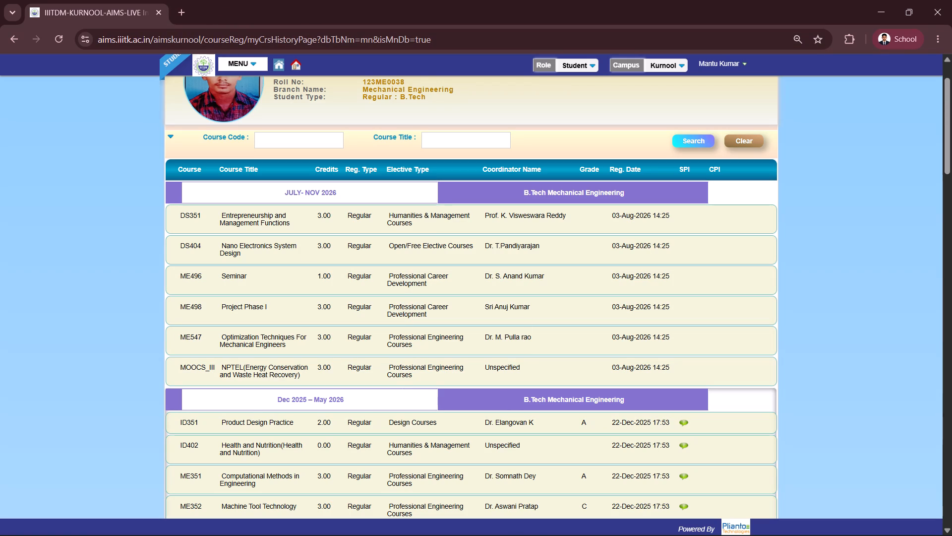
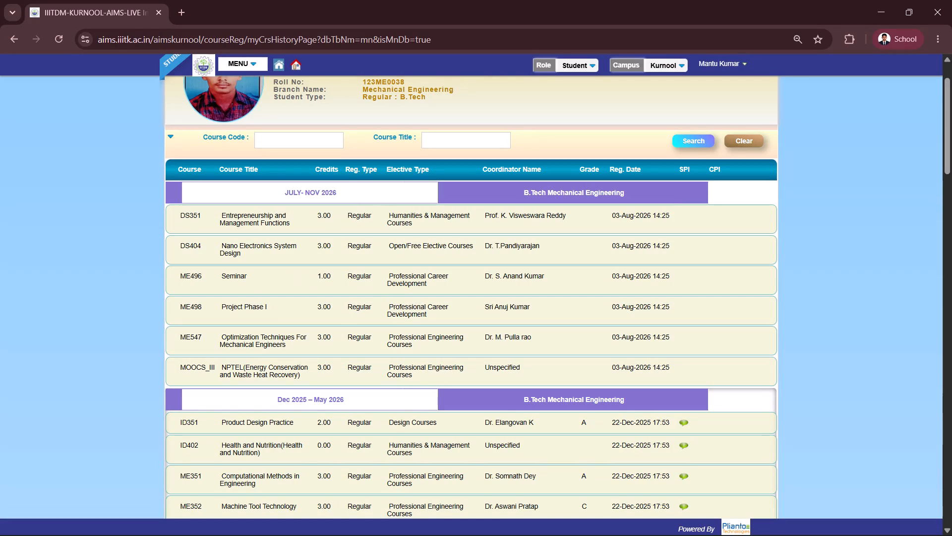
Look through the course history page, examining the registered courses, grades and SPI/CPI entries across all semesters.
scroll(407, 372, down, 6)
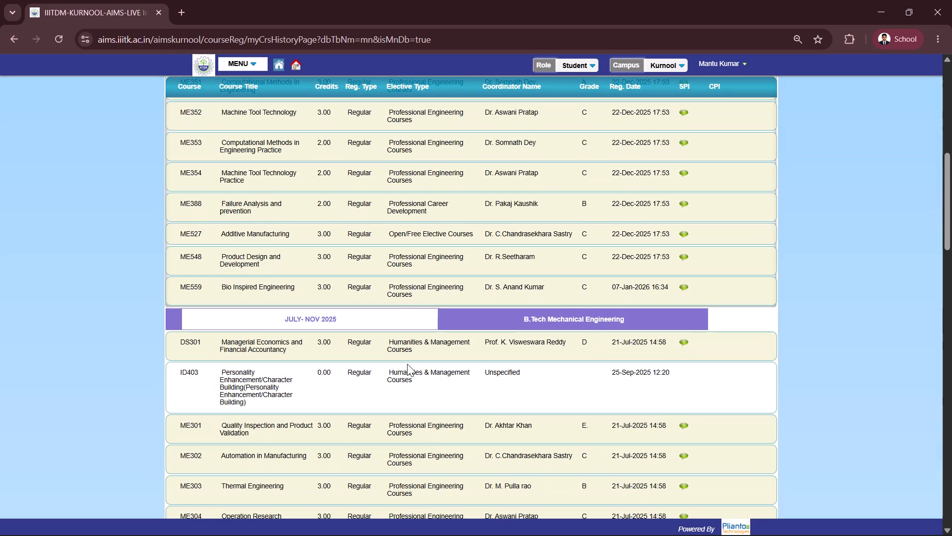
scroll(408, 363, down, 8)
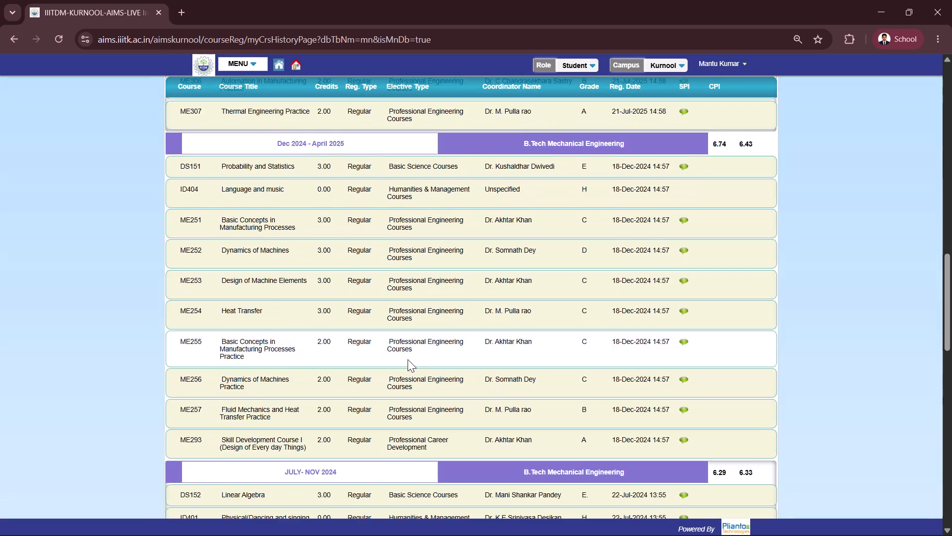
scroll(408, 359, down, 18)
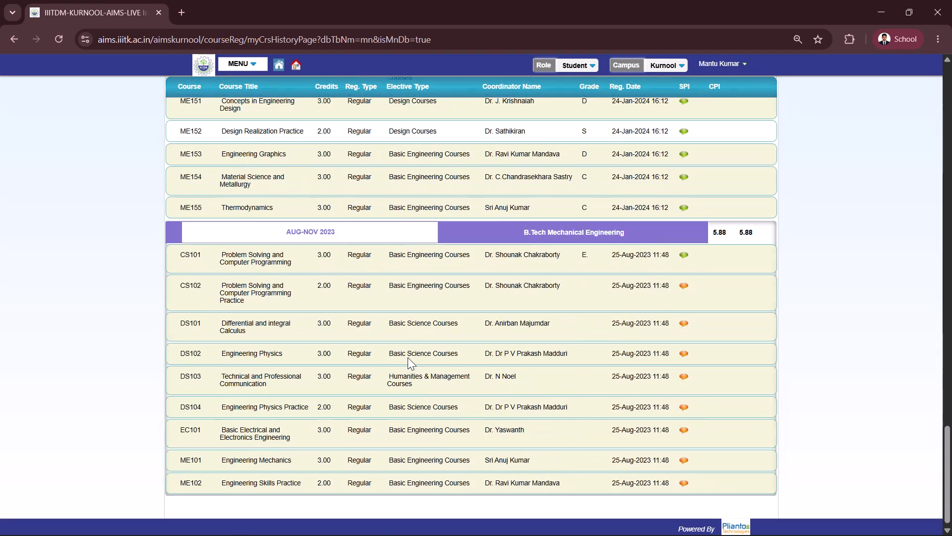
scroll(407, 355, up, 11)
scroll(407, 355, down, 1)
scroll(407, 355, up, 7)
scroll(407, 355, down, 1)
scroll(407, 355, up, 2)
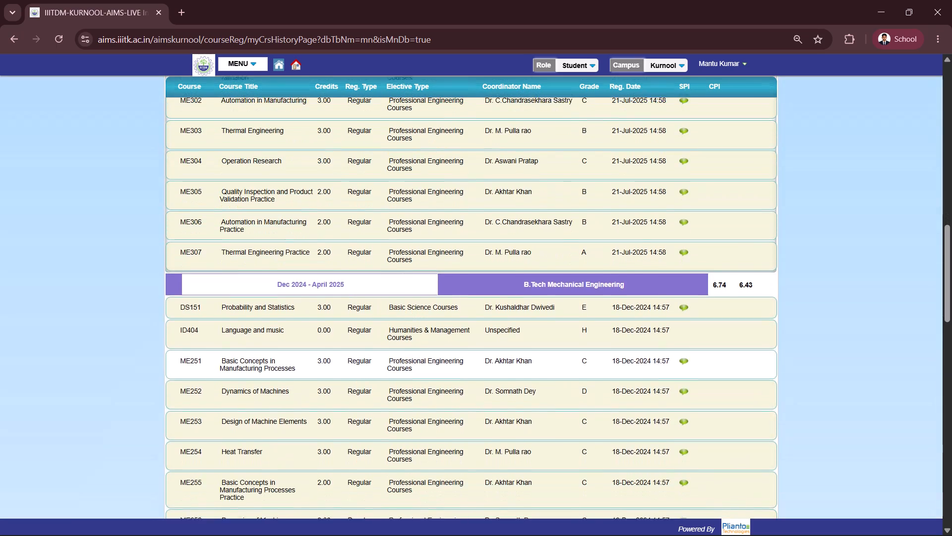
scroll(407, 355, up, 4)
scroll(407, 355, down, 3)
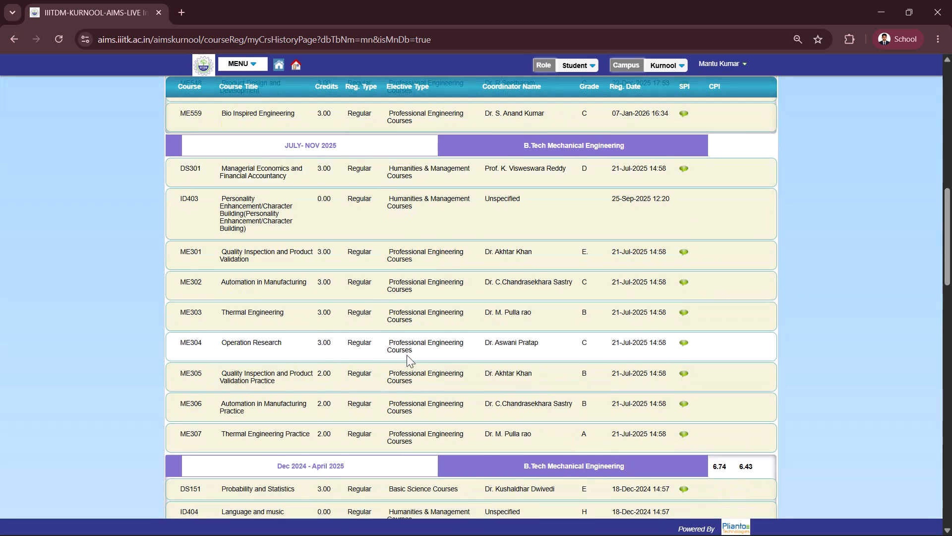
scroll(407, 355, up, 5)
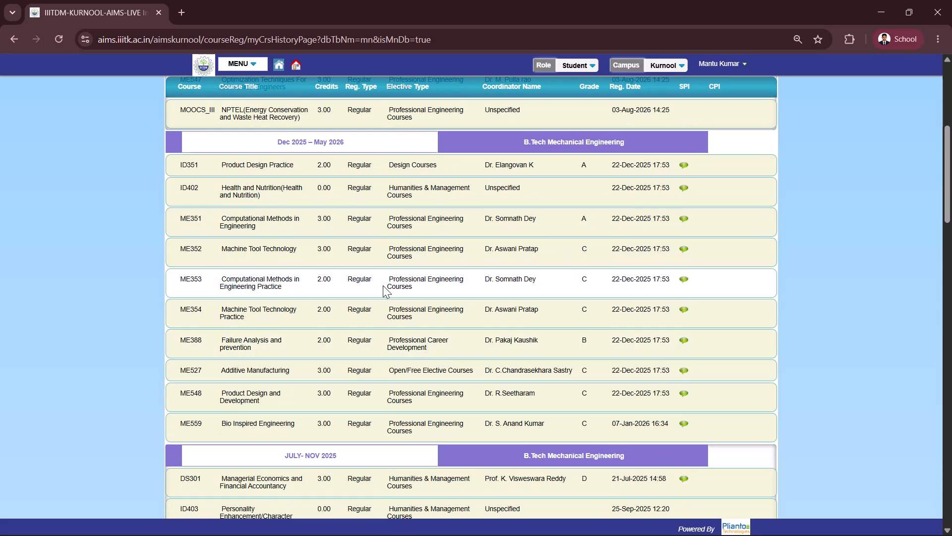
Close the Chrome window with the course history page and the profile chooser, returning to Word.
click(951, 0)
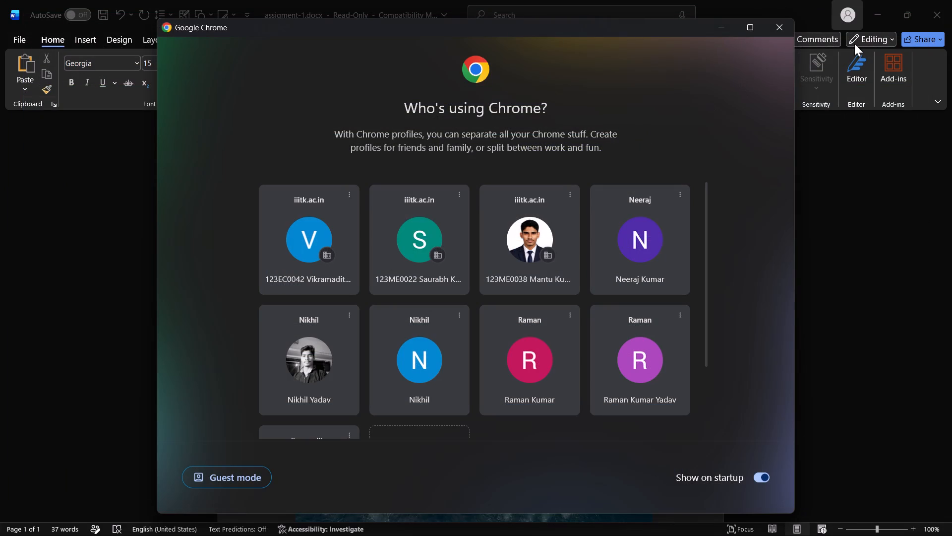
click(790, 26)
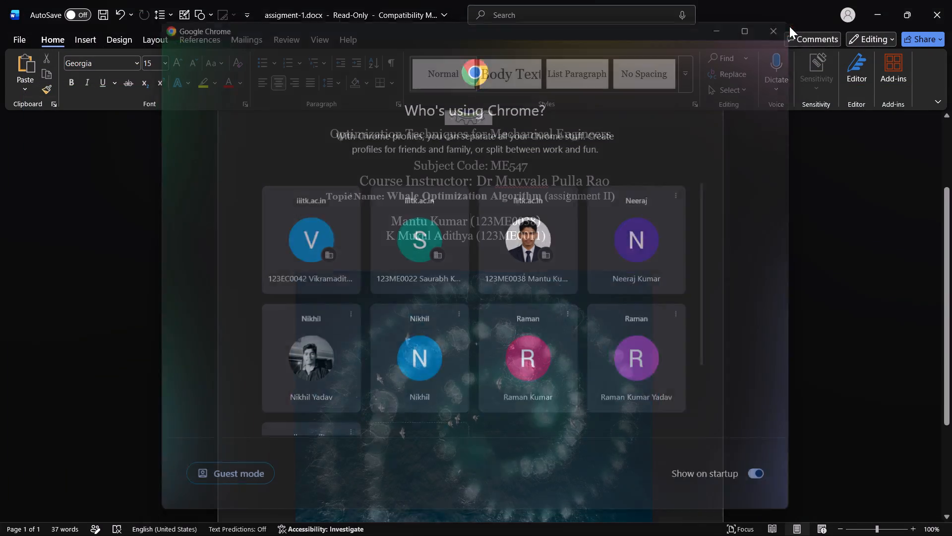
Close the Word document, choosing to keep the changes, and try to save it in Downloads as assigment-1.docx.
click(951, 0)
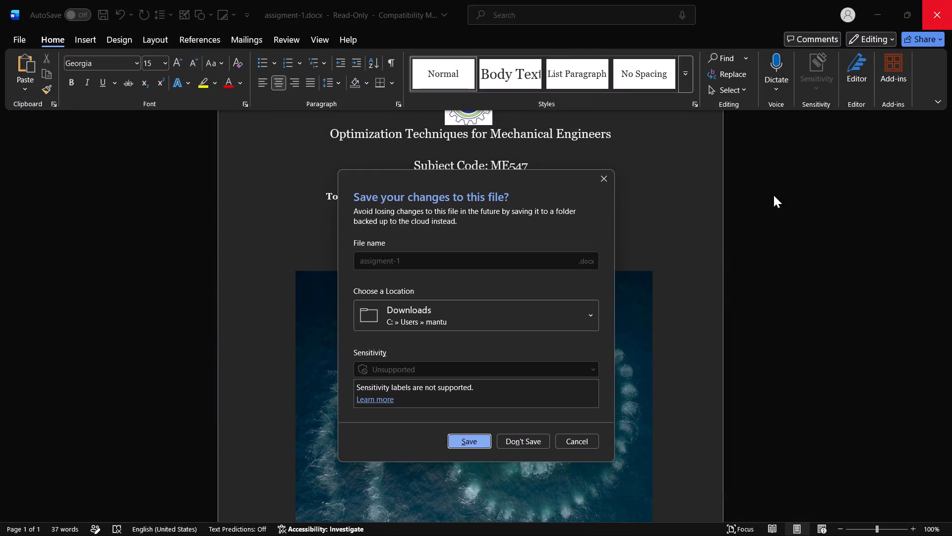
click(468, 442)
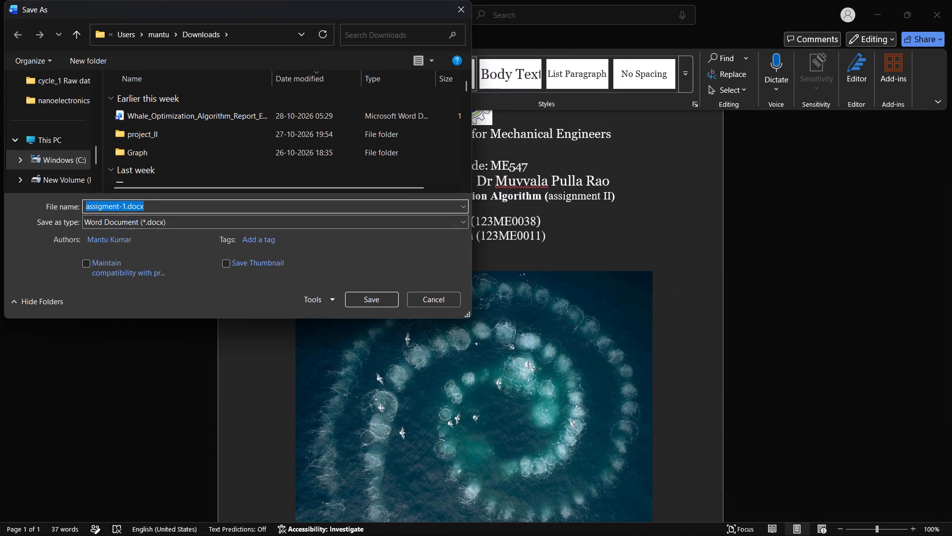
scroll(68, 164, up, 6)
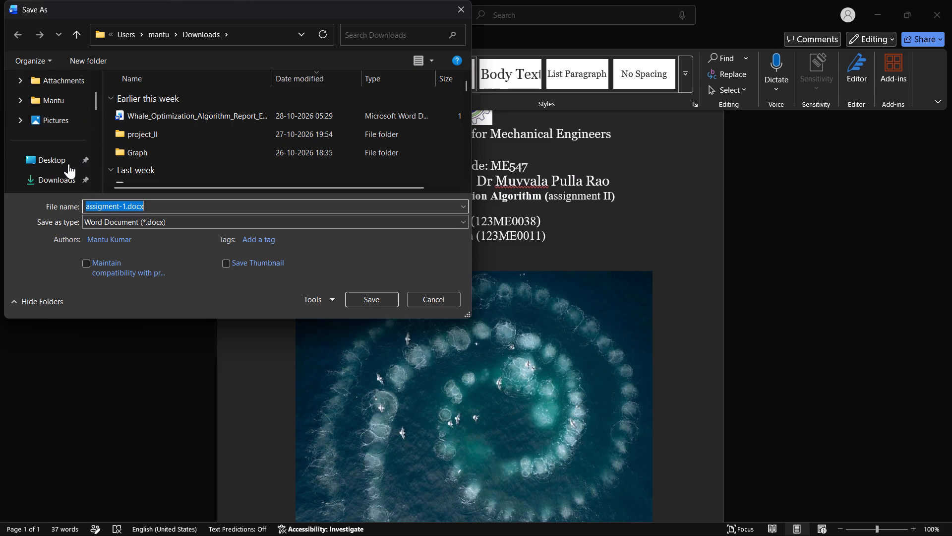
scroll(72, 166, up, 5)
scroll(72, 166, down, 2)
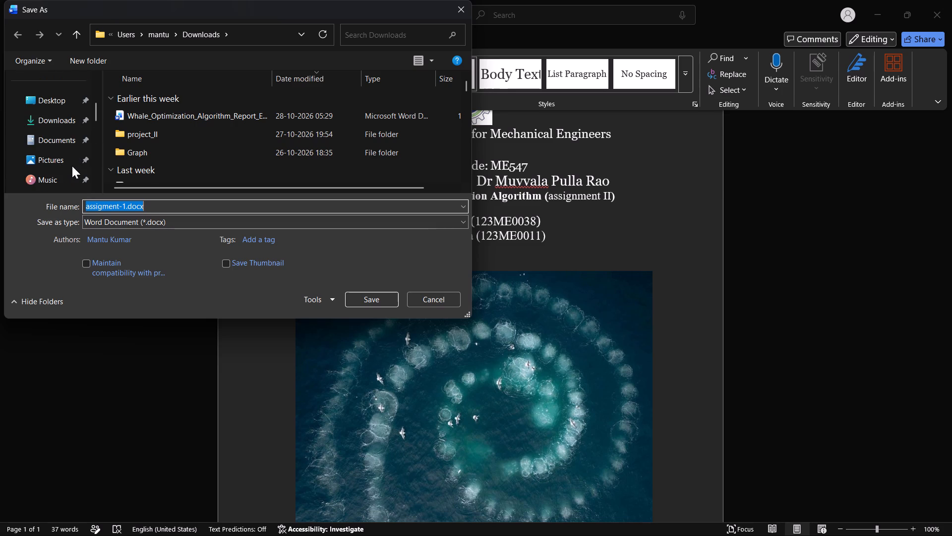
click(60, 121)
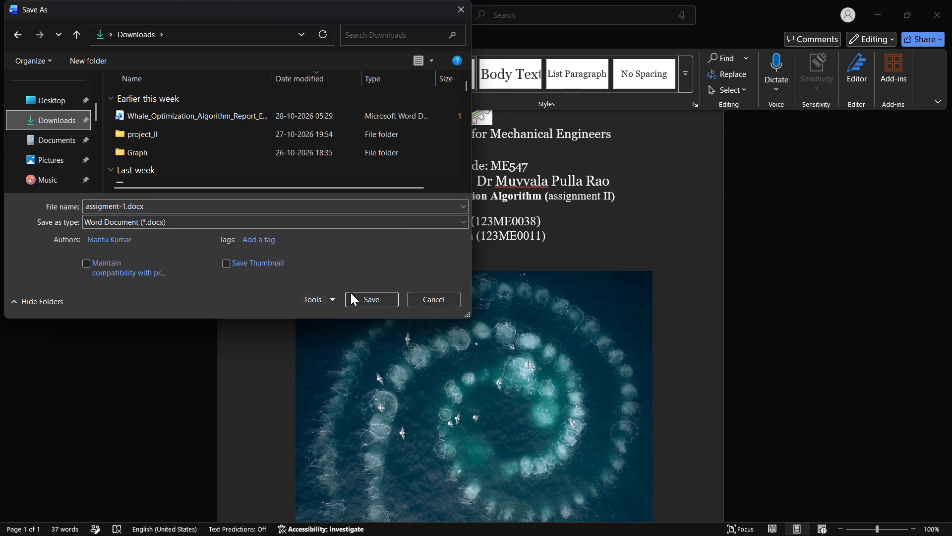
click(367, 293)
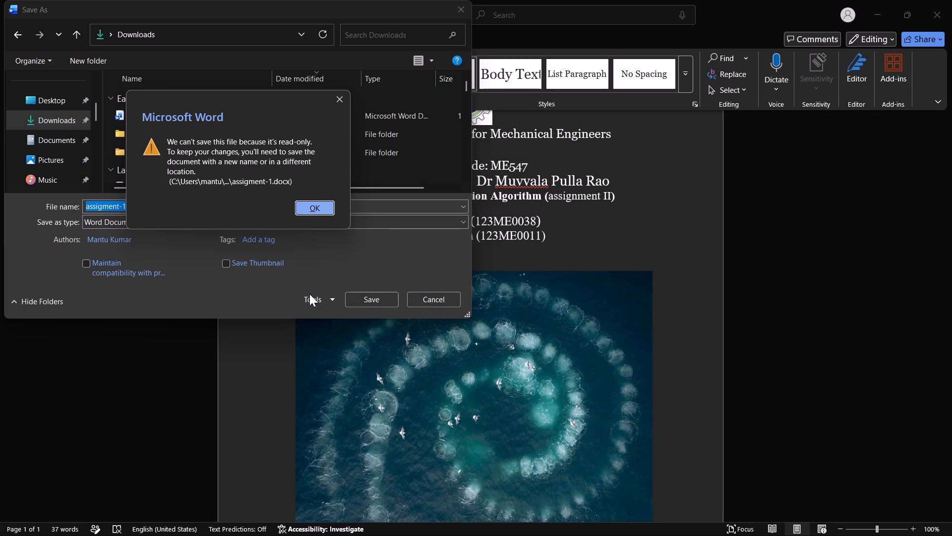
click(339, 103)
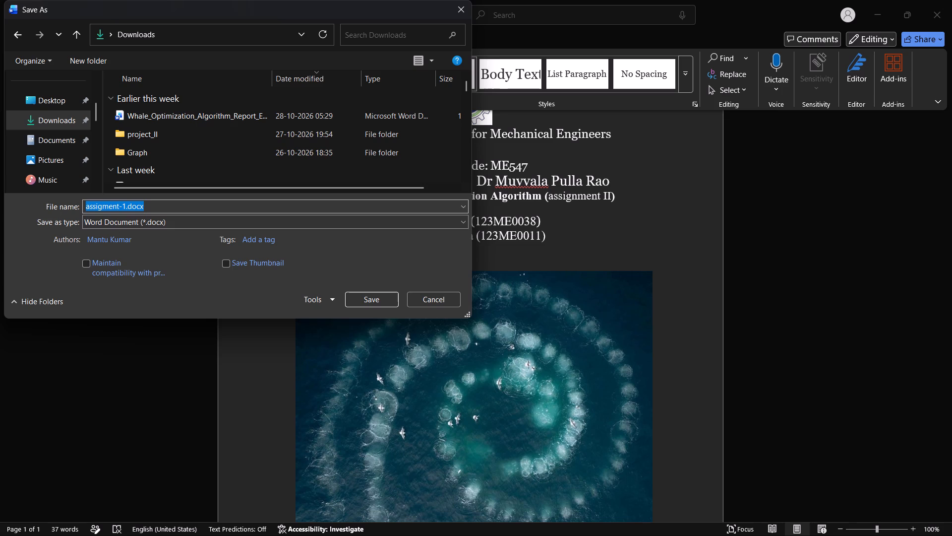
Save the document in Downloads under the new name assigment-2.docx, accepting the upgrade to the newest file format.
click(124, 207)
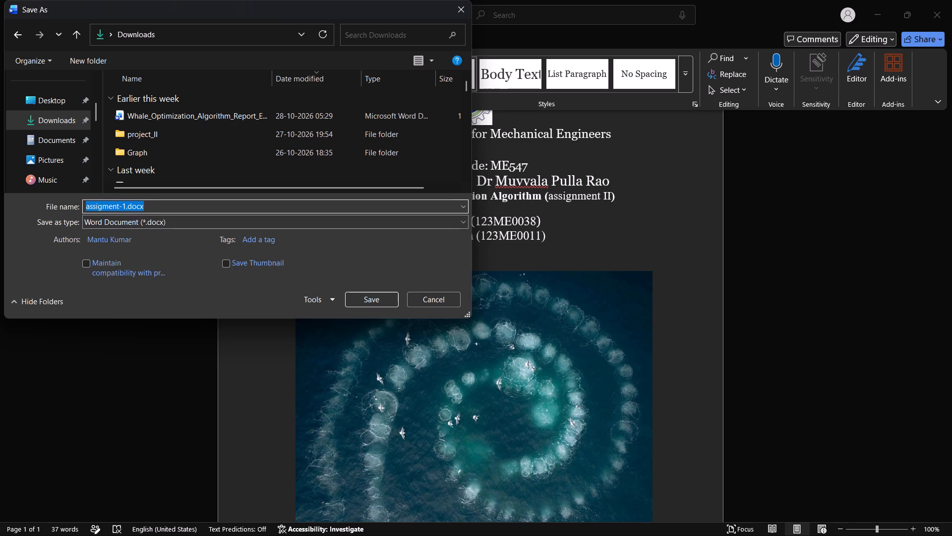
click(125, 207)
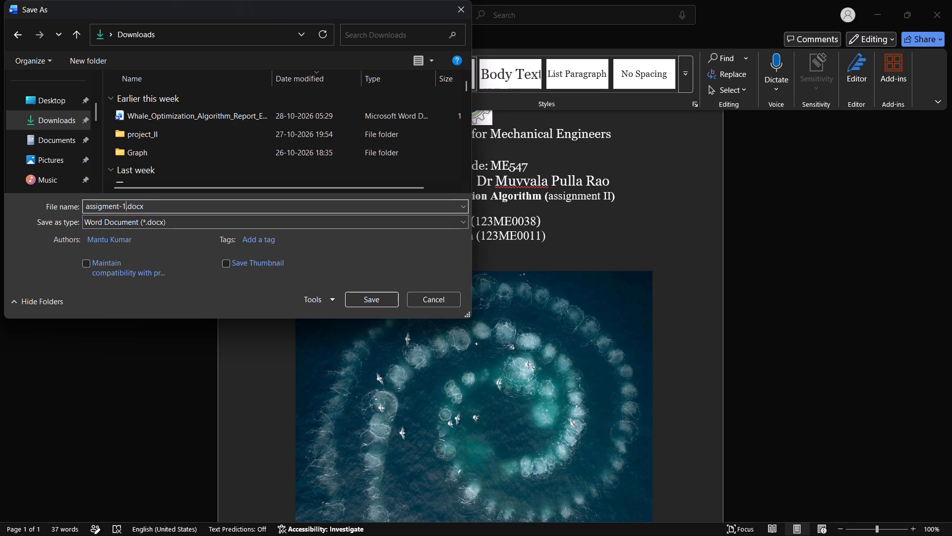
key(BackSpace)
key(2)
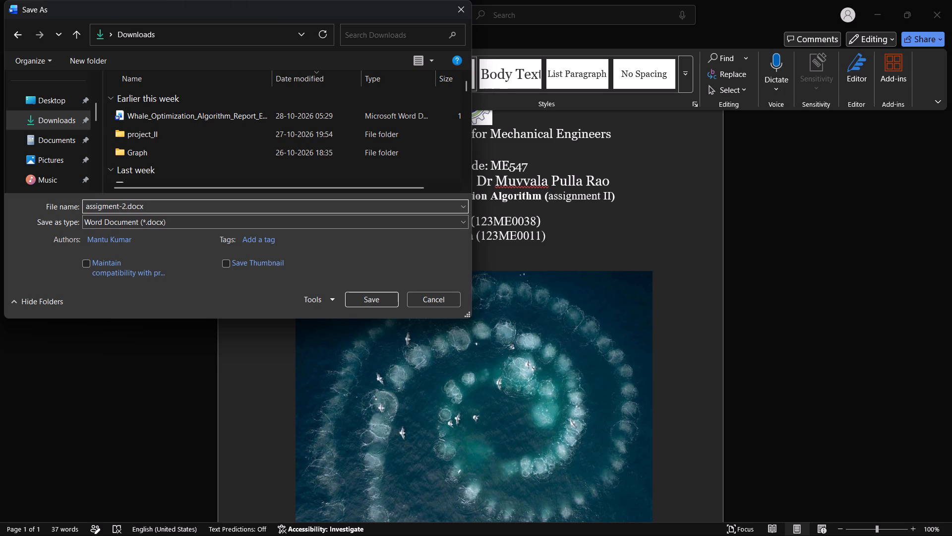
click(366, 297)
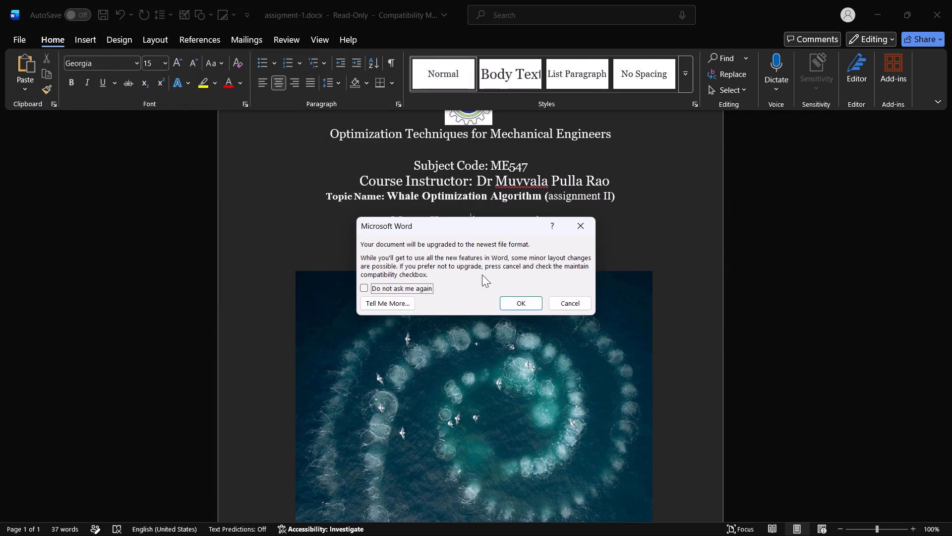
click(510, 301)
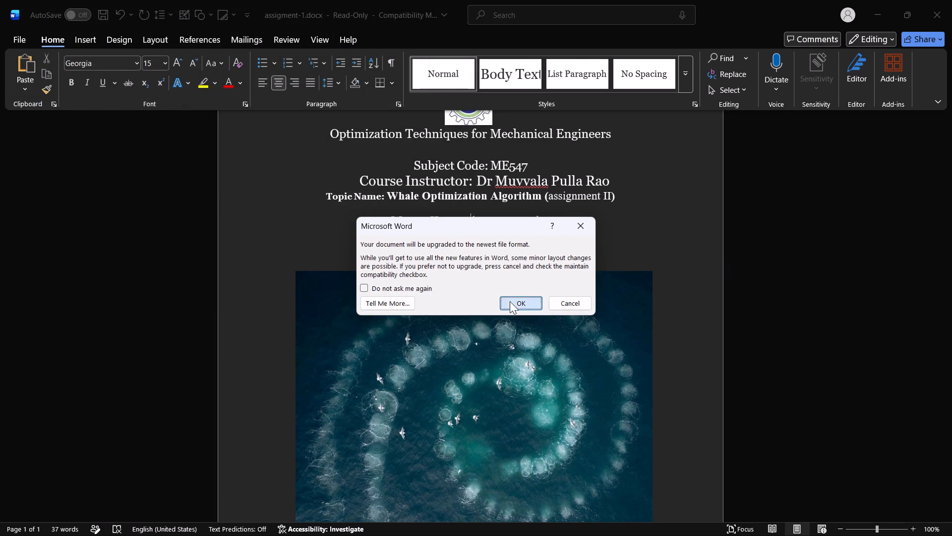
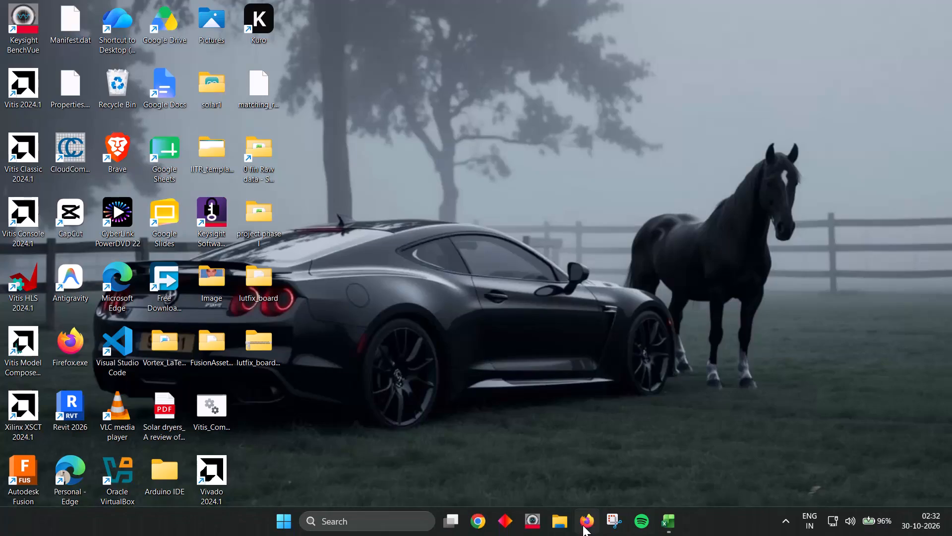
Open the Downloads folder in File Explorer to check for the saved assignment files, and close the window.
click(557, 525)
click(51, 251)
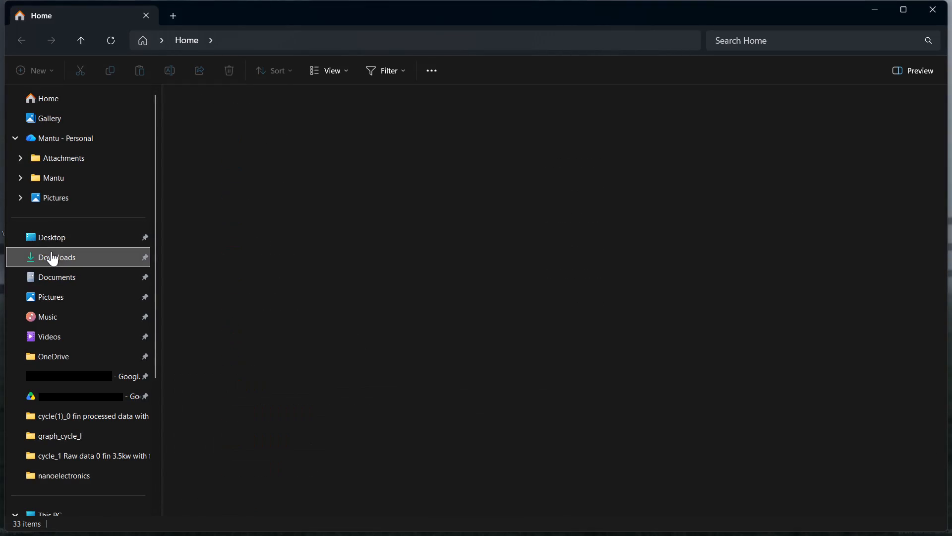
scroll(292, 189, up, 6)
click(951, 0)
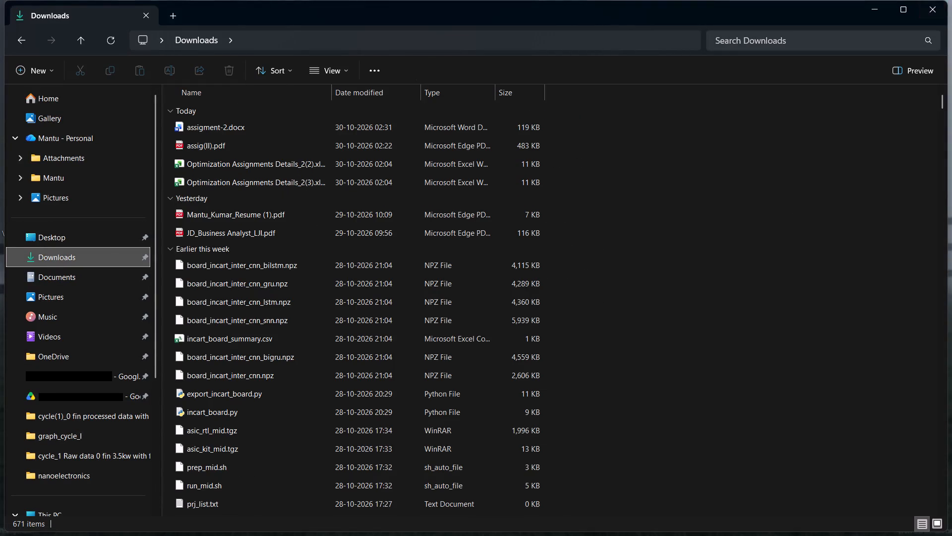
click(934, 11)
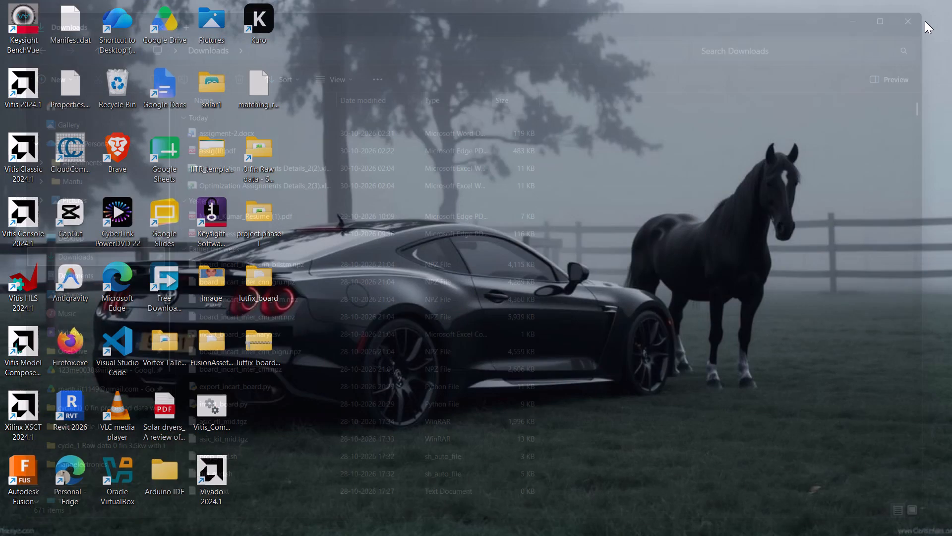